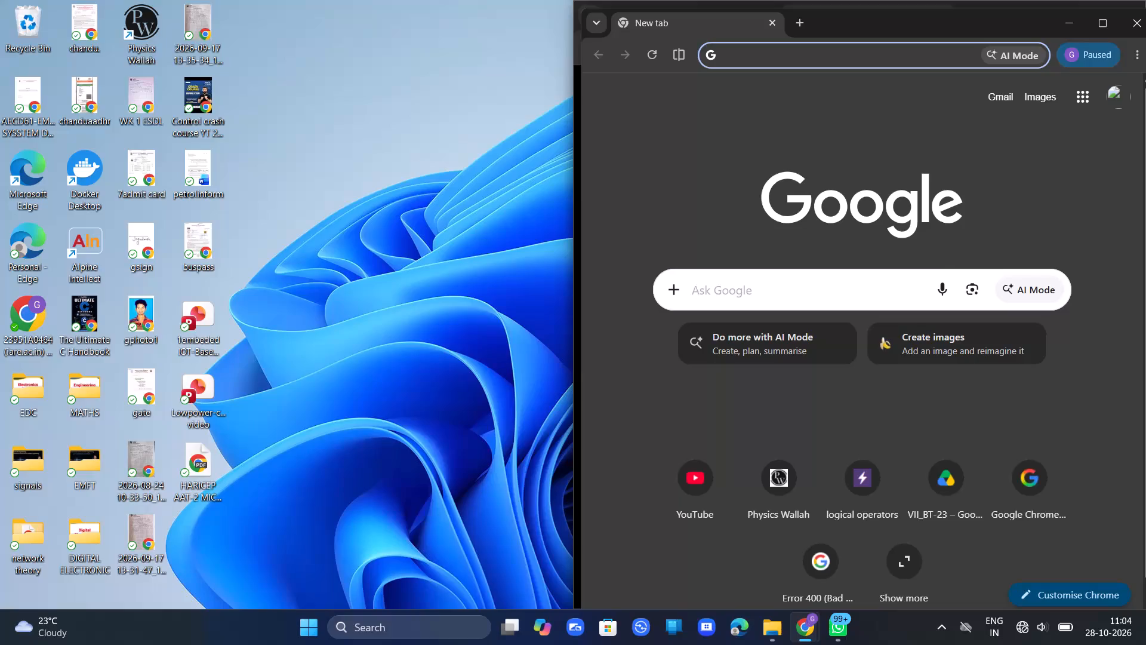
# Open YouTube from the new tab page's shortcuts.
pyautogui.click(691, 474)
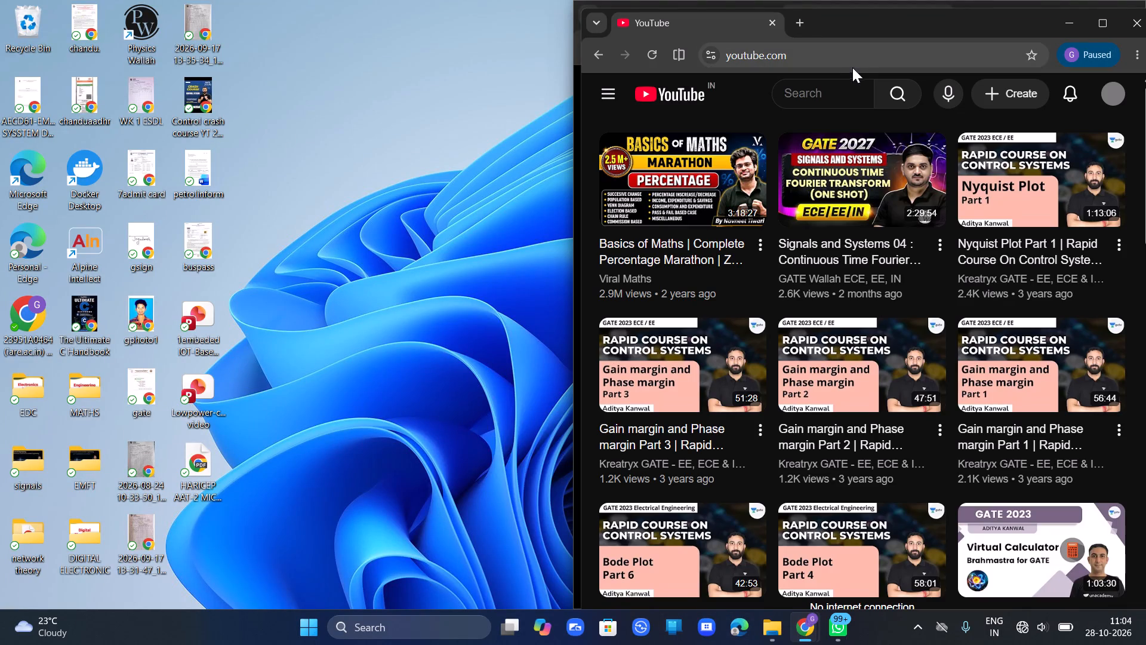
# Turn on the computer's Wi-Fi.
pyautogui.click(1062, 644)
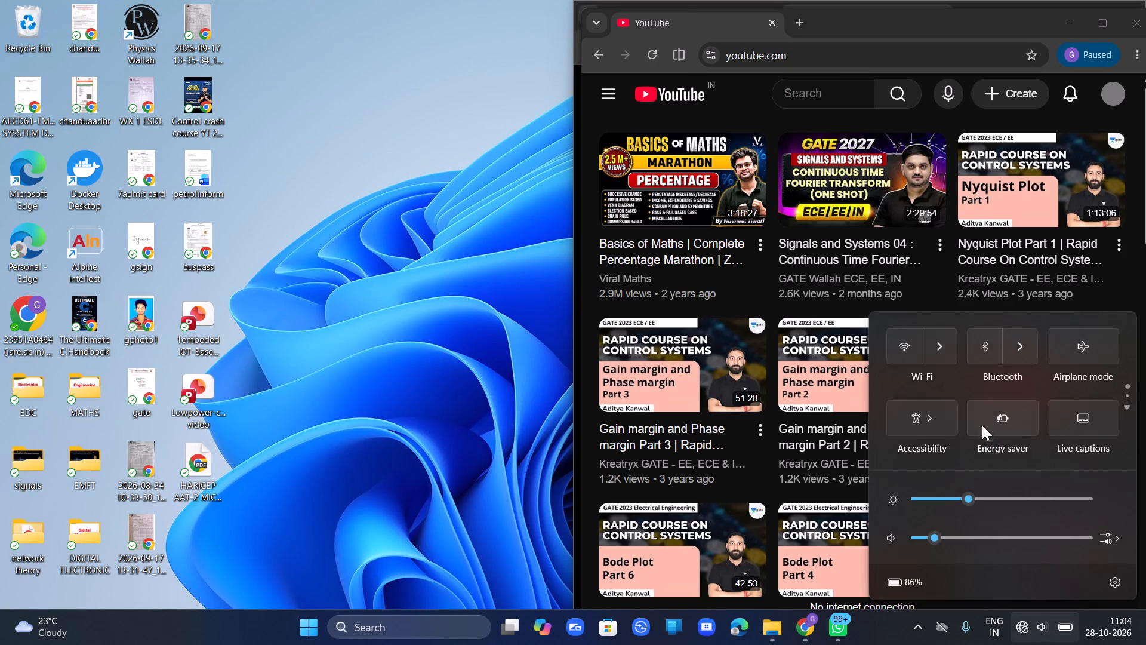
pyautogui.click(913, 349)
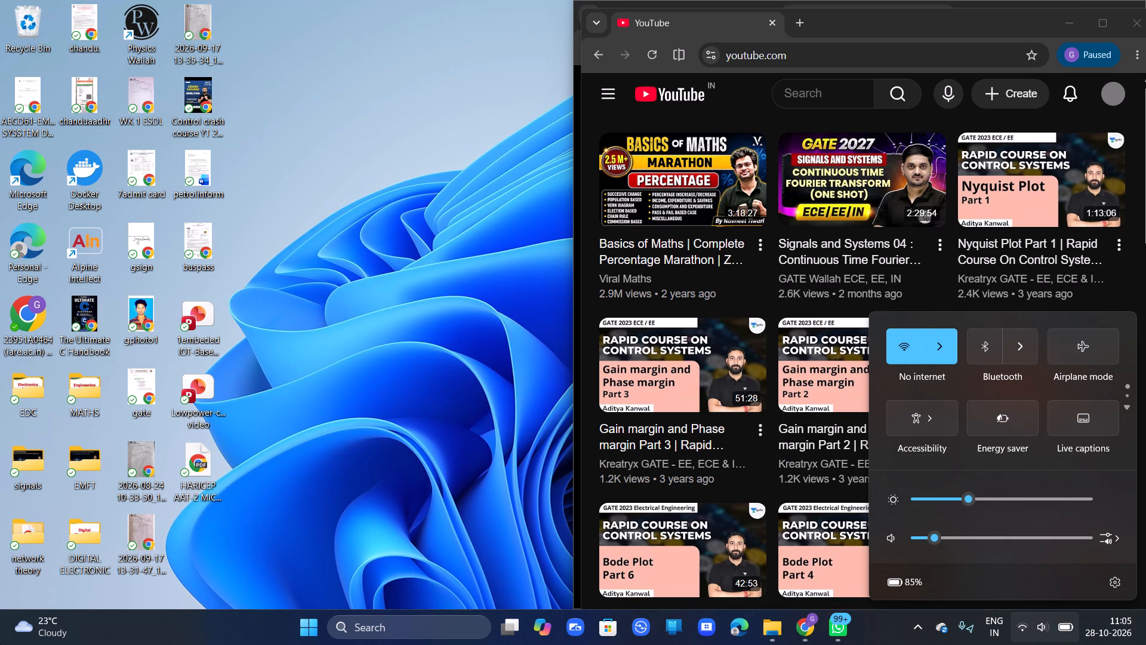
# Maximize the browser window showing YouTube.
pyautogui.click(1105, 19)
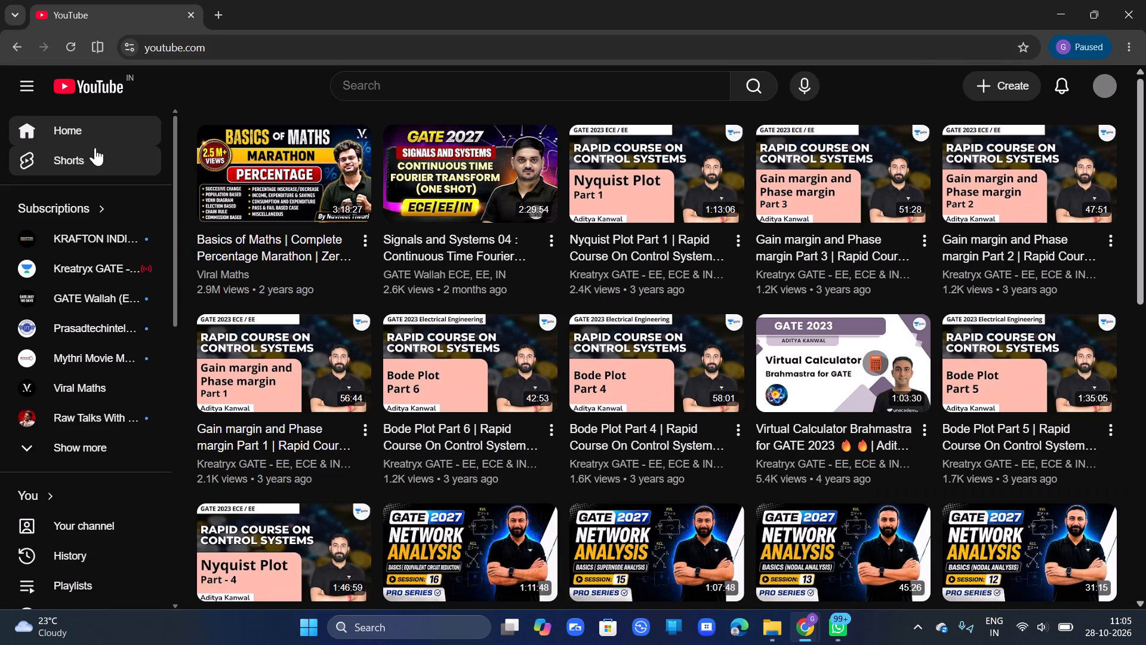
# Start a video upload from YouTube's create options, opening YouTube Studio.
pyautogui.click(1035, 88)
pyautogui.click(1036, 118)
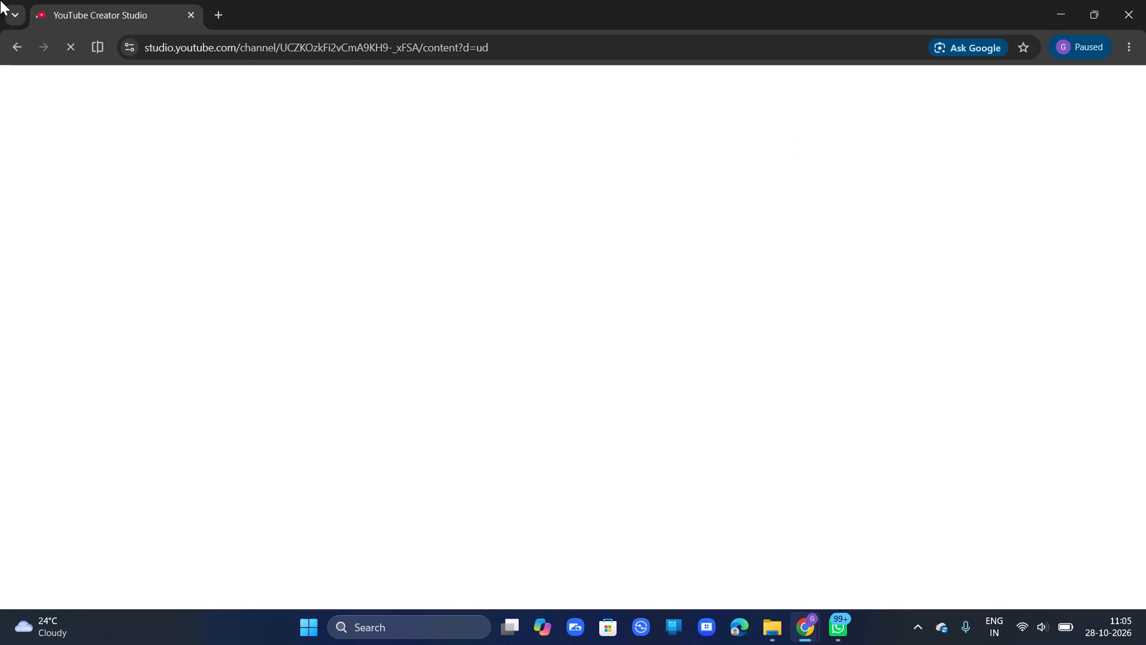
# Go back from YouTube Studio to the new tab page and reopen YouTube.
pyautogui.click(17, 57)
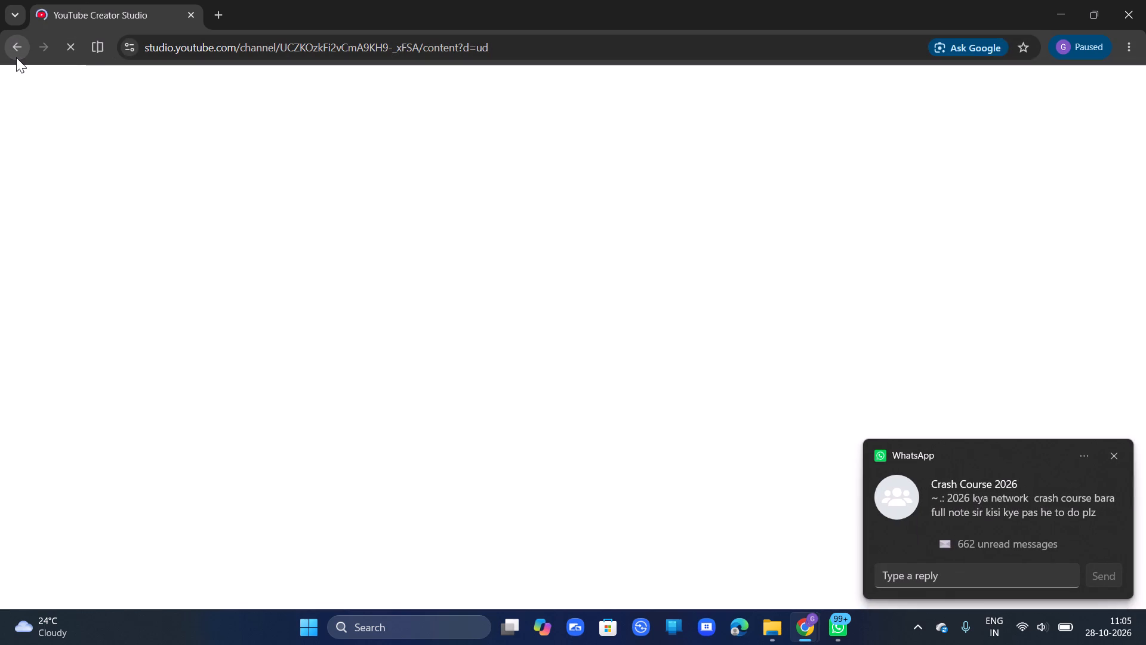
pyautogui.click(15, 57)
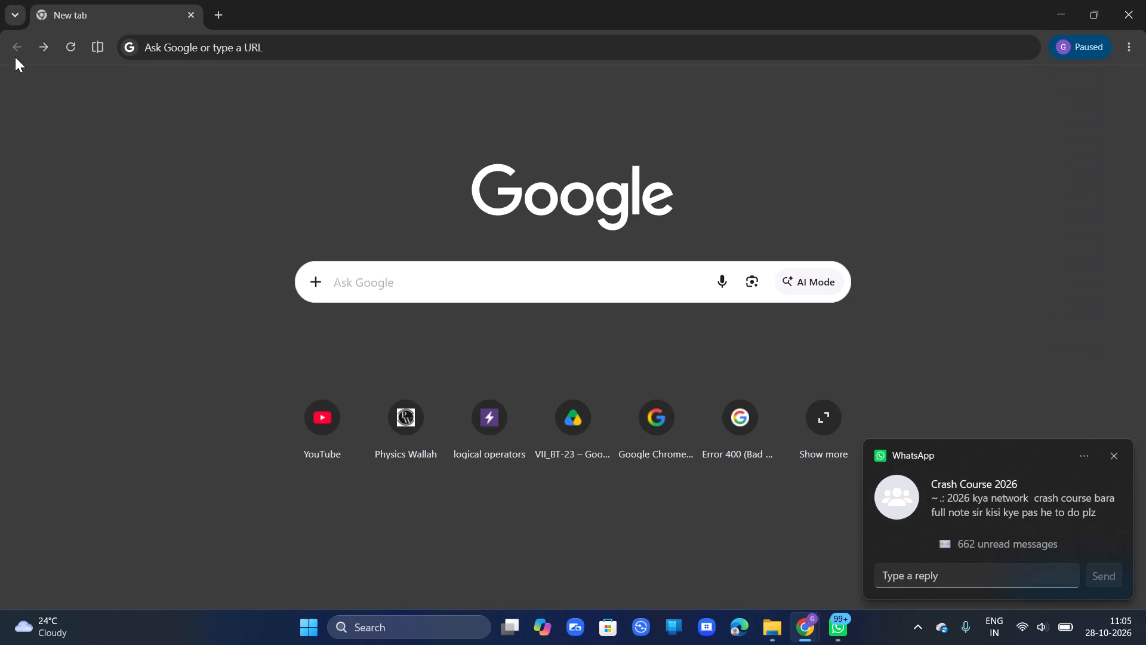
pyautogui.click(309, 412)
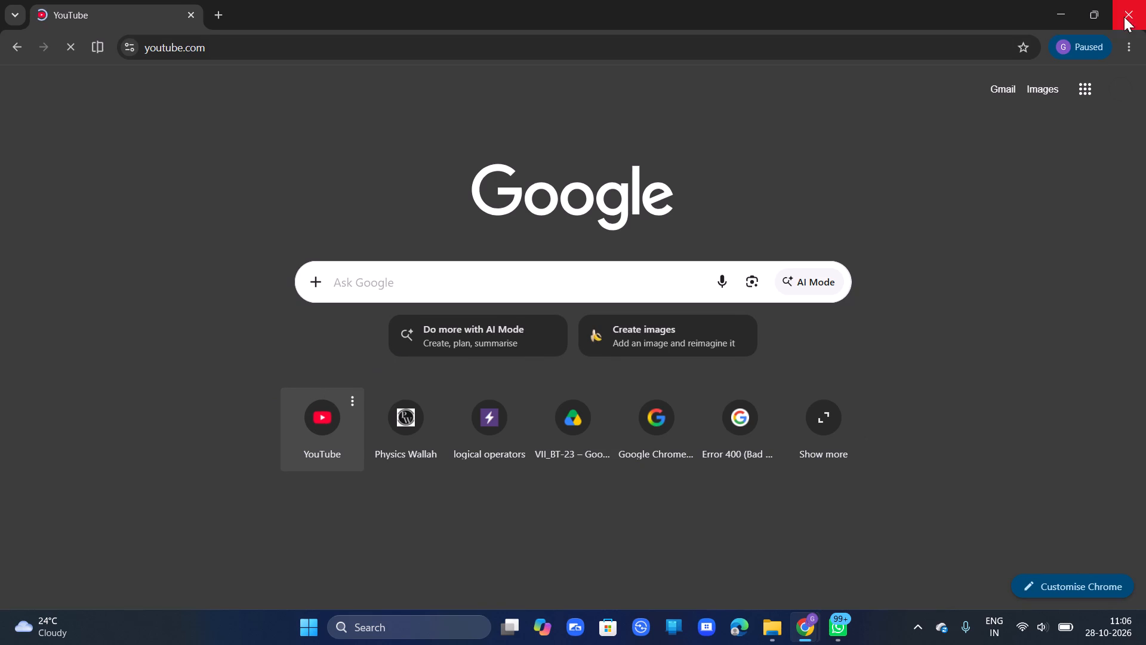
# Open the browser's Downloads page.
pyautogui.click(1124, 50)
pyautogui.click(1047, 219)
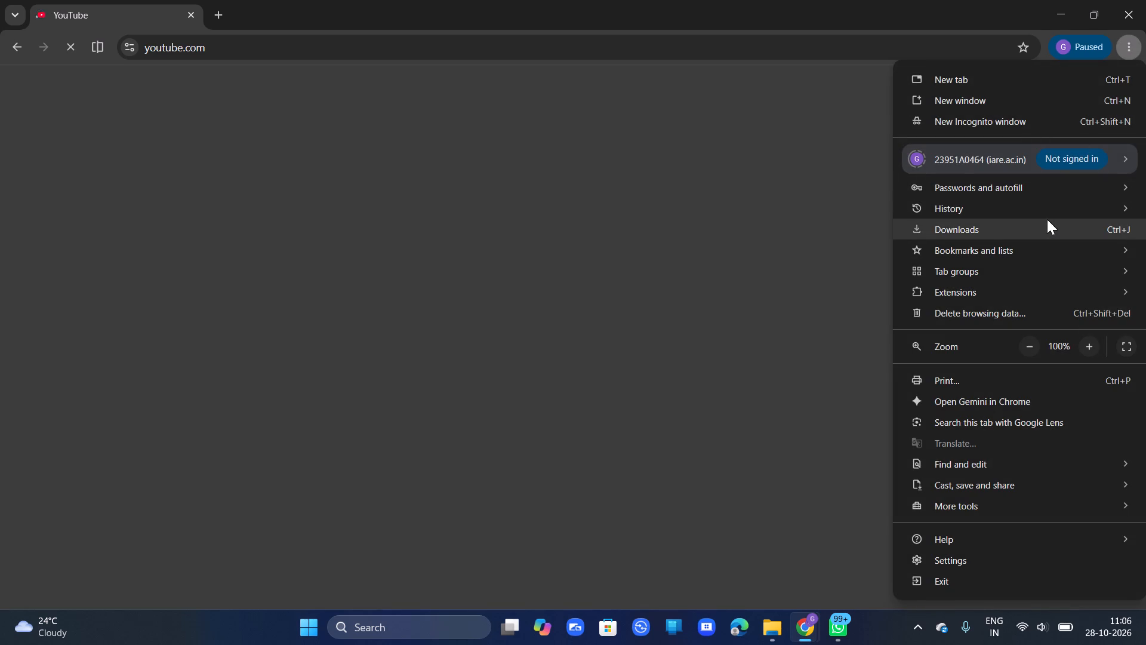
# Look through the browser's download history and return to the YouTube page.
pyautogui.scroll(-1, 586, 285)
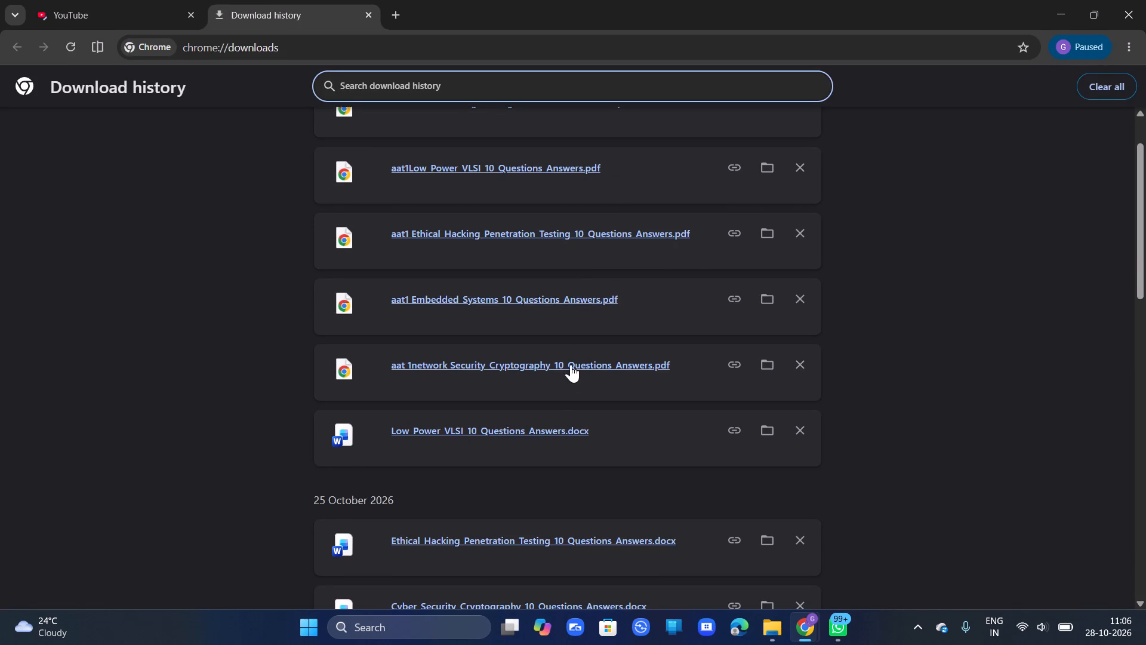
pyautogui.scroll(3, 552, 428)
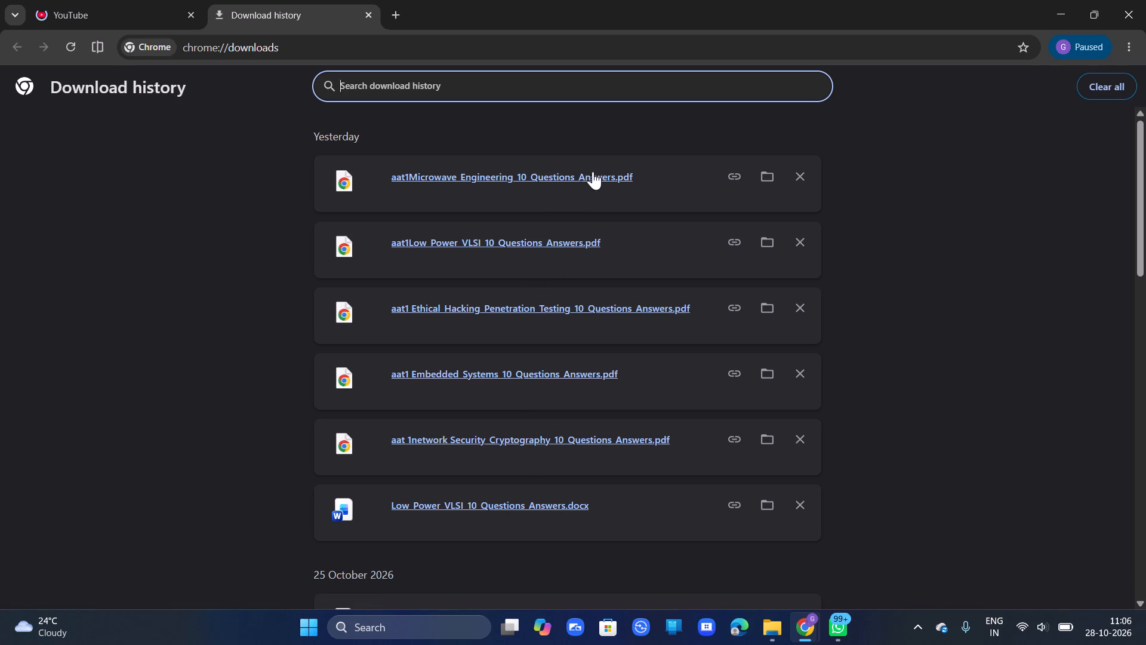
pyautogui.click(72, 23)
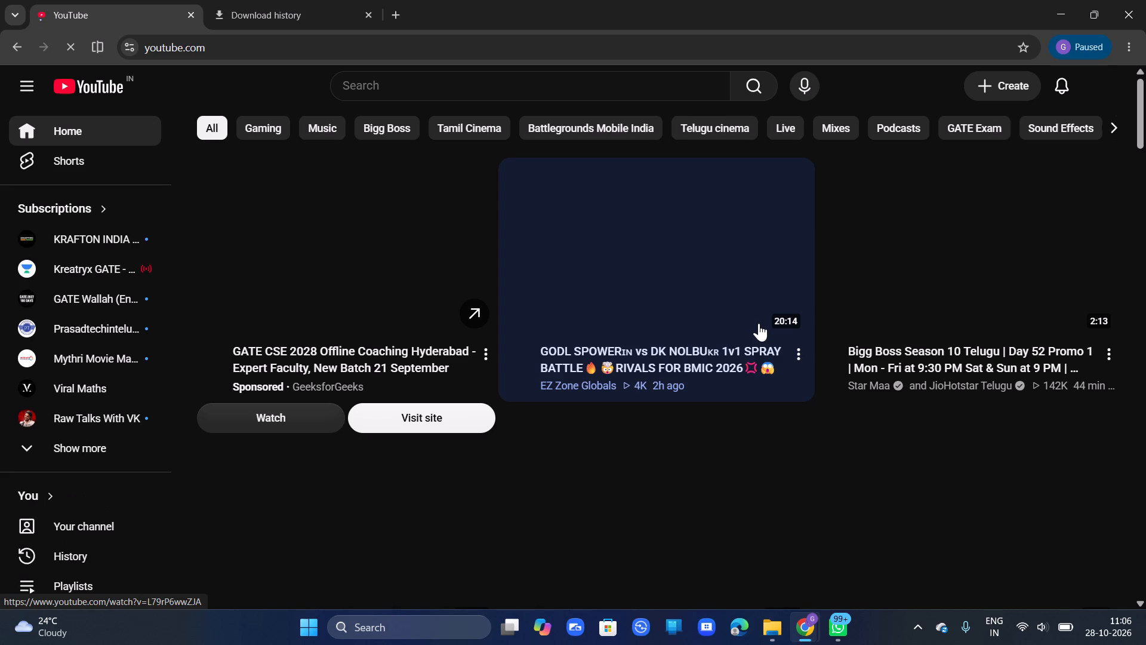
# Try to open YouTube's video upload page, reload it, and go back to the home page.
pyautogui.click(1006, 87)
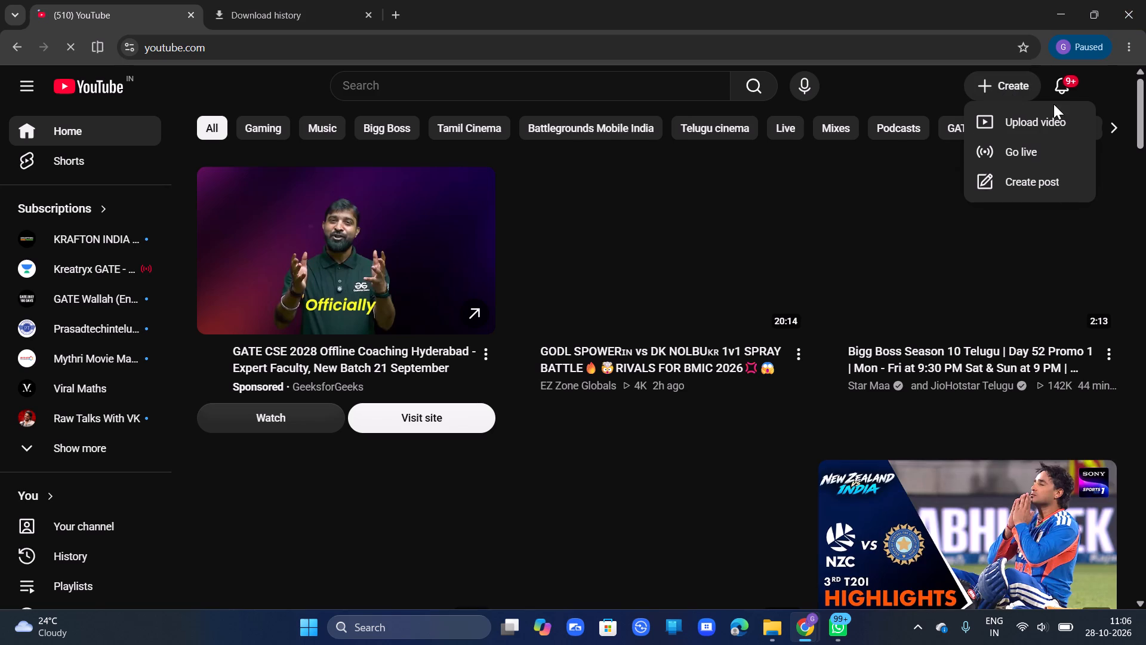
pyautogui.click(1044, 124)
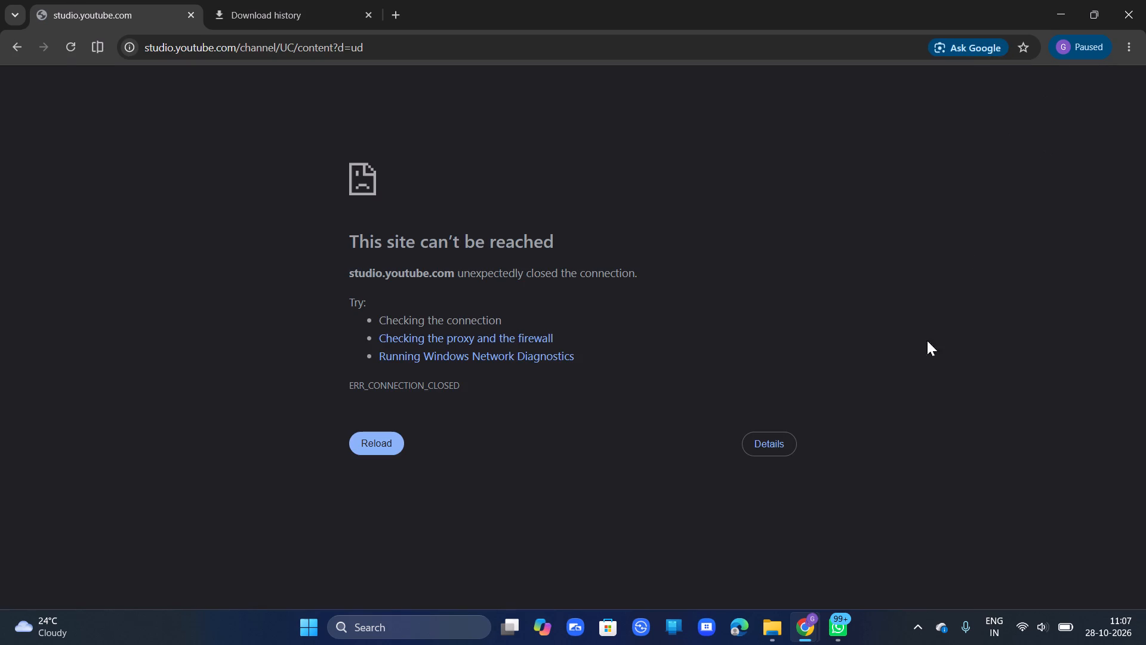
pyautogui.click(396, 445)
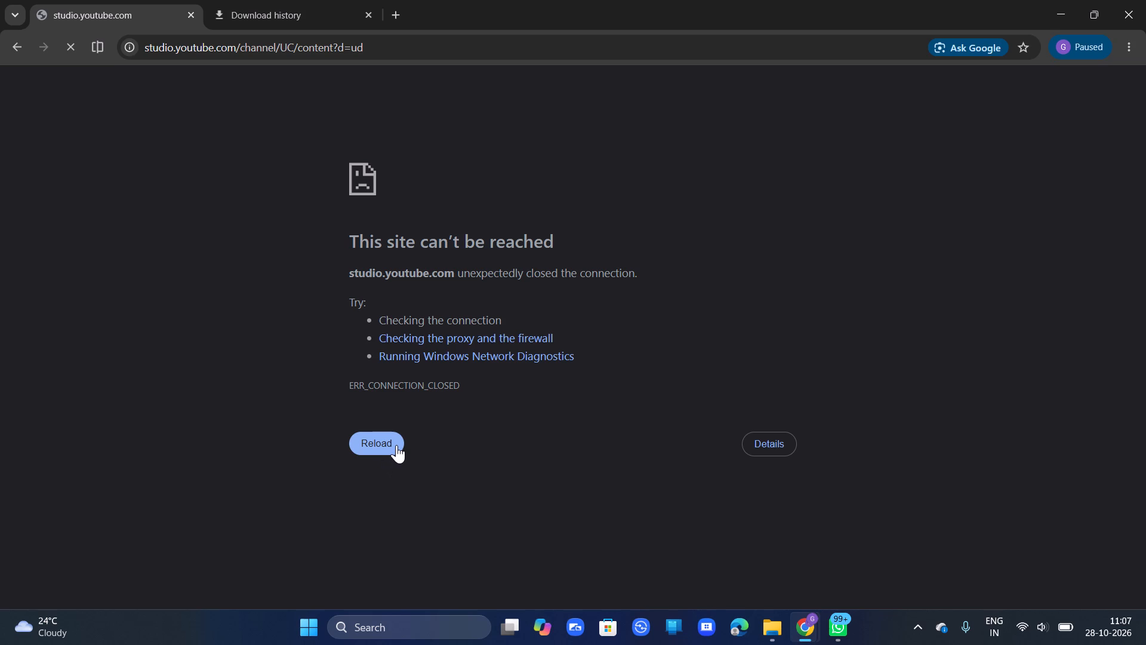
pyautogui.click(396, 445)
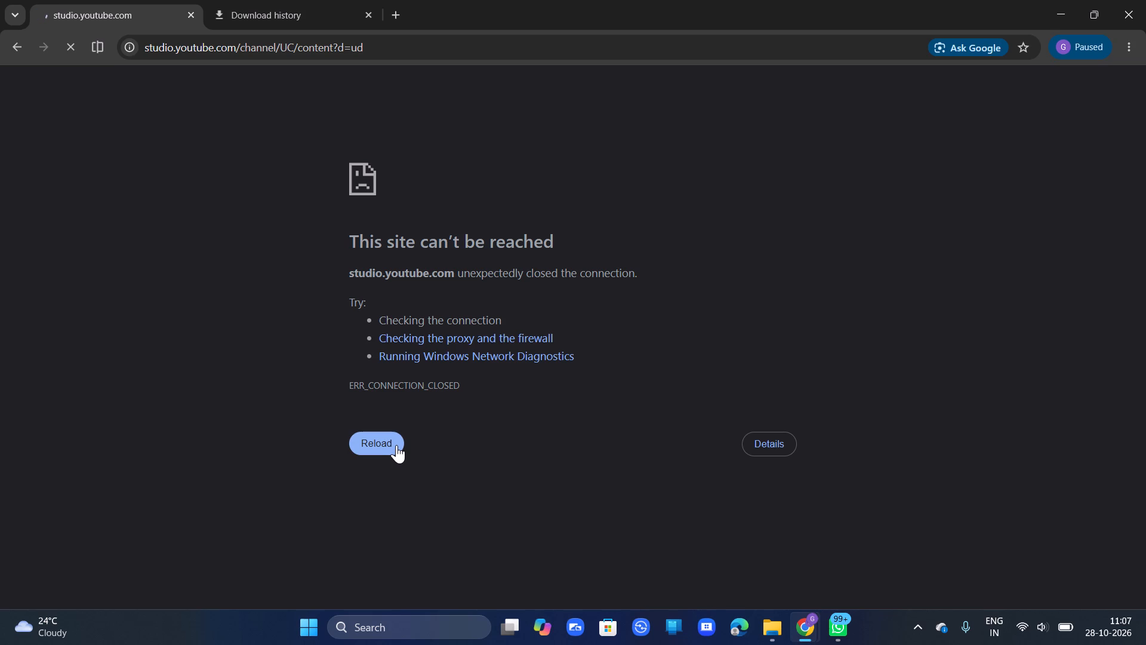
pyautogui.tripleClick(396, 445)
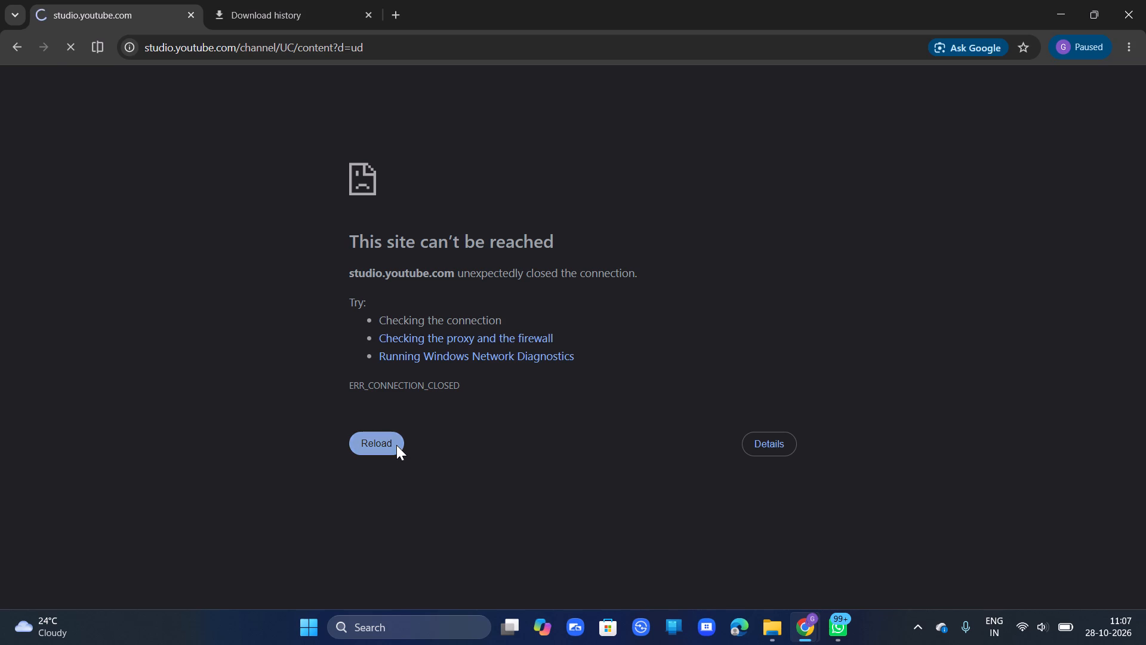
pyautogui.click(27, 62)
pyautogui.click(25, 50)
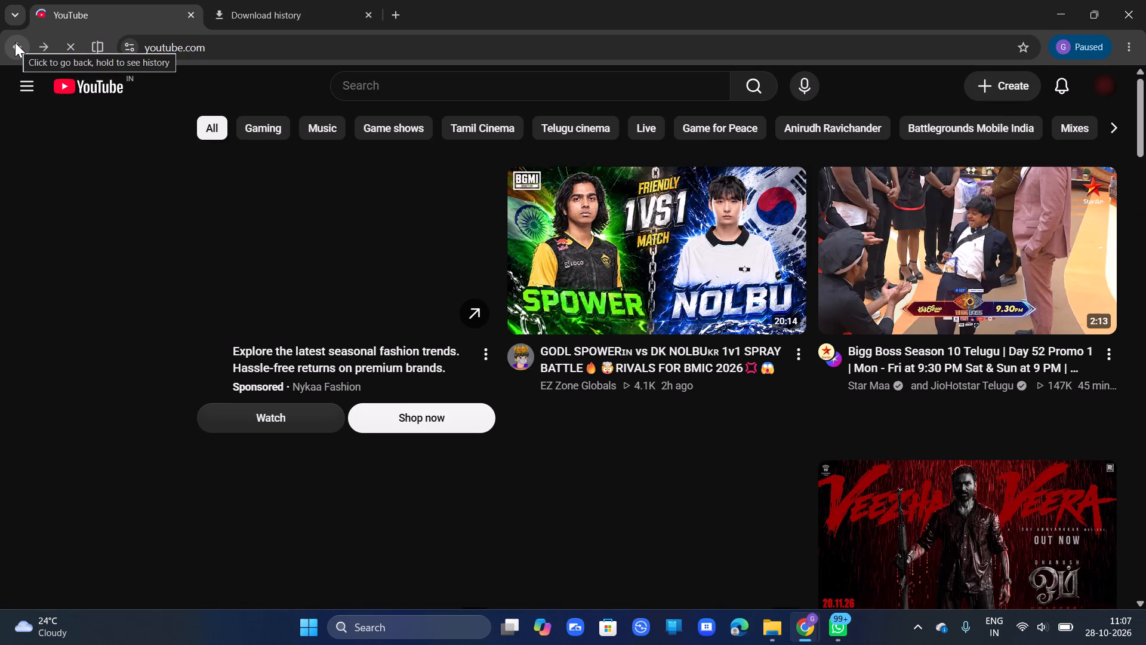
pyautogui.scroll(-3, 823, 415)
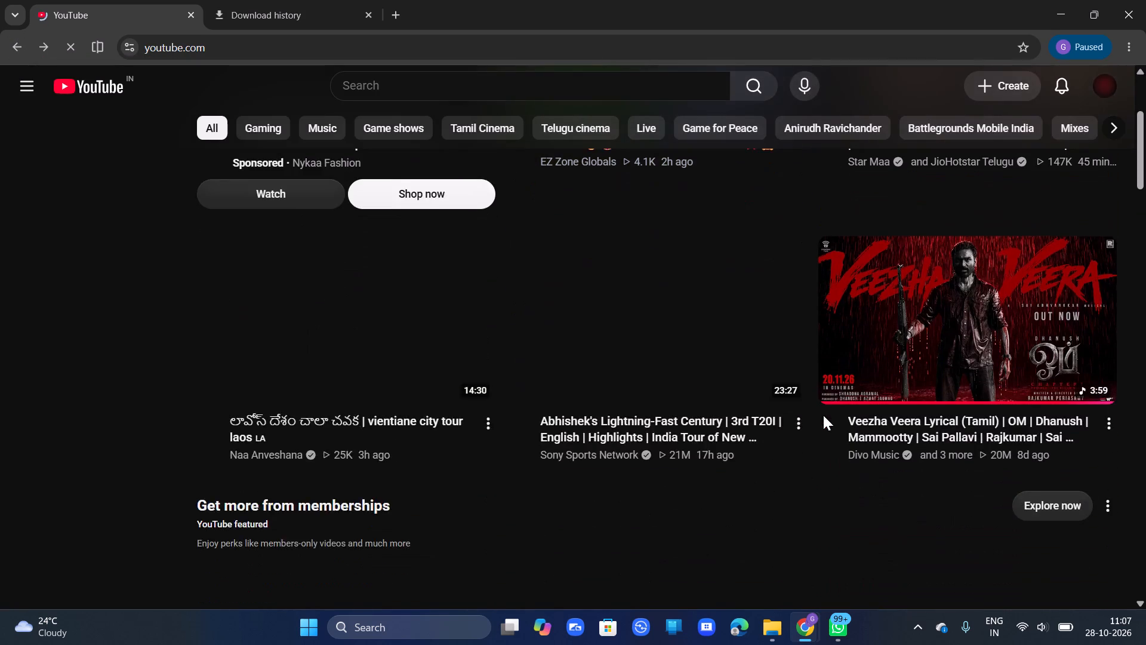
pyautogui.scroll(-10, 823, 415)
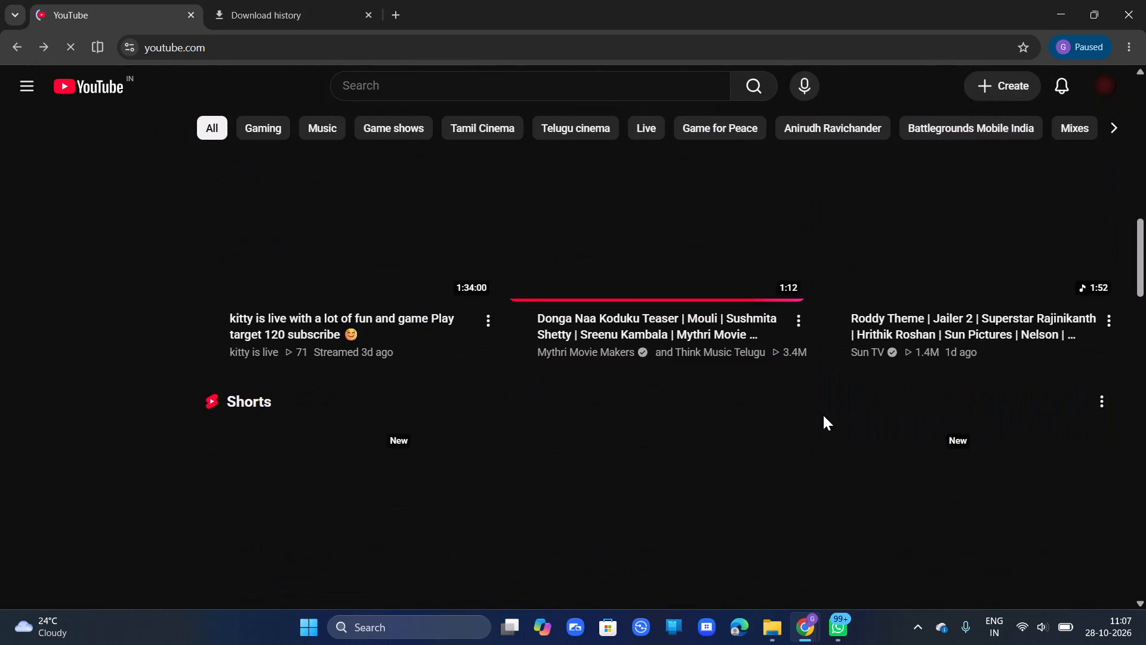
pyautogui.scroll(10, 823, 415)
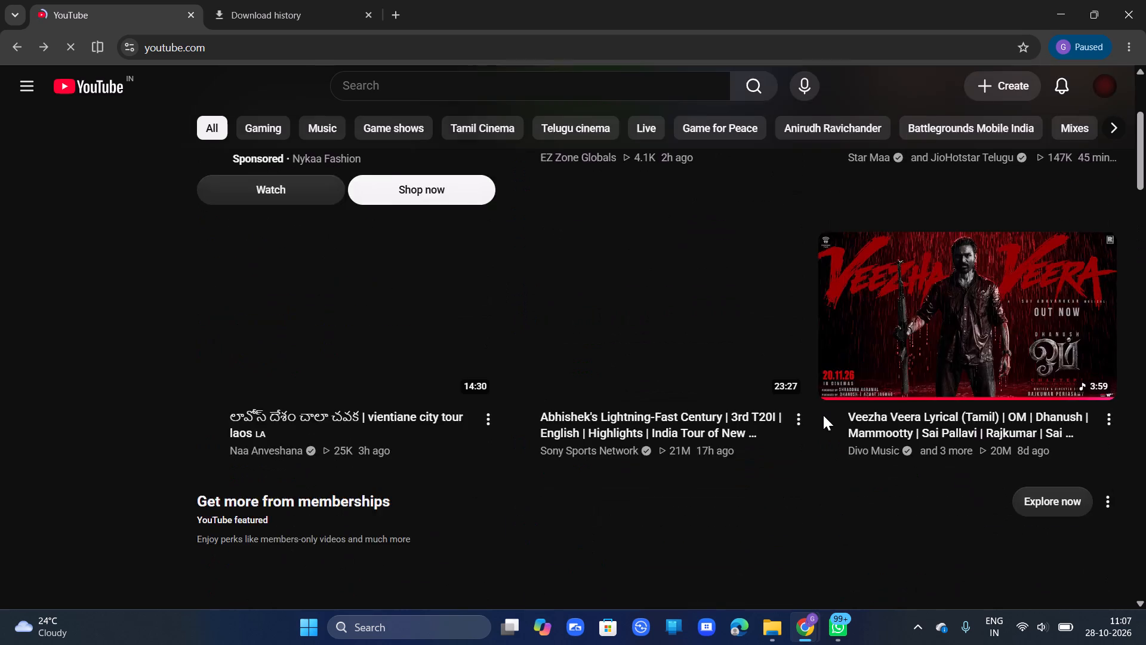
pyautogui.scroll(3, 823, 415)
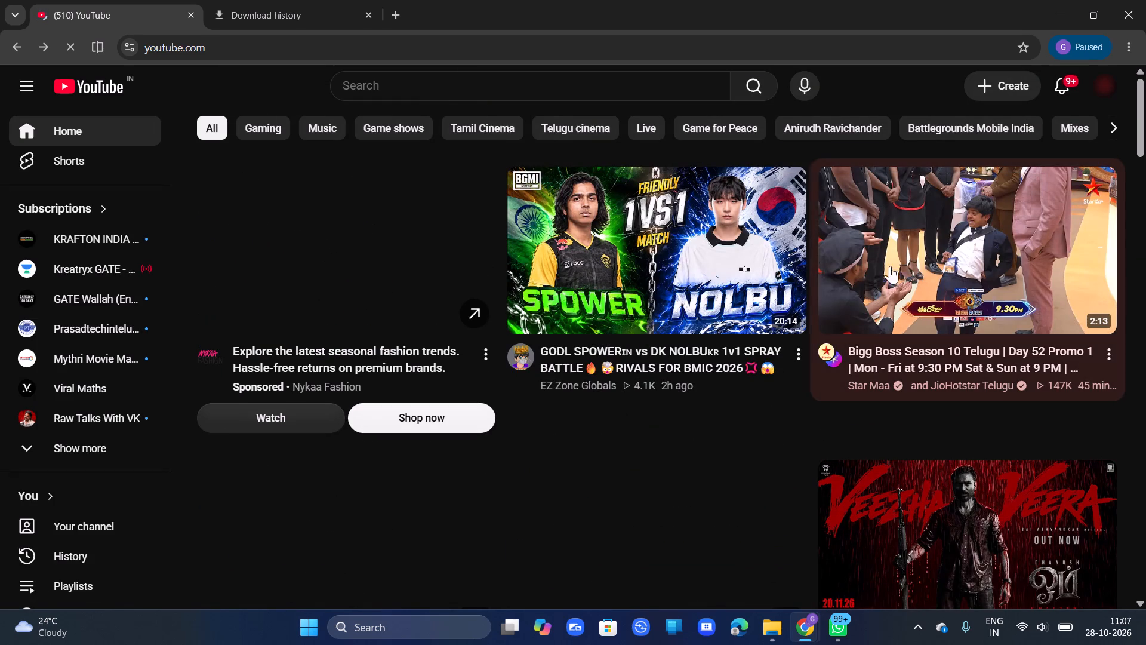
# Start a YouTube video upload with the file 20261027_175321 from the OneDrive Videos folder.
pyautogui.click(1006, 90)
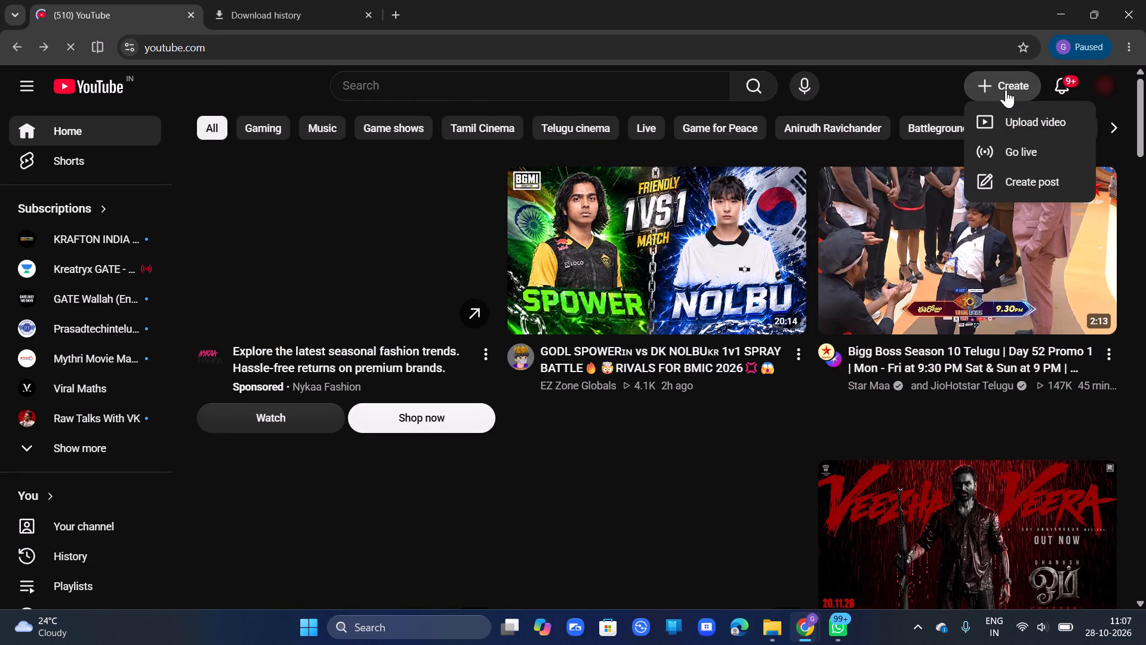
pyautogui.click(1006, 128)
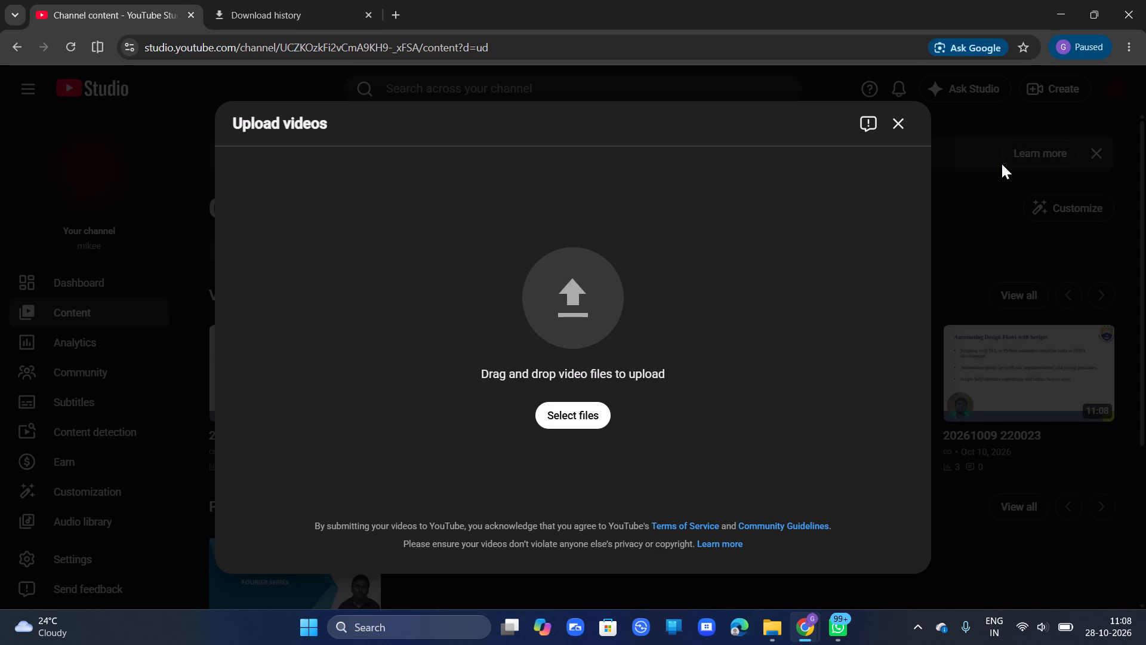
pyautogui.click(583, 421)
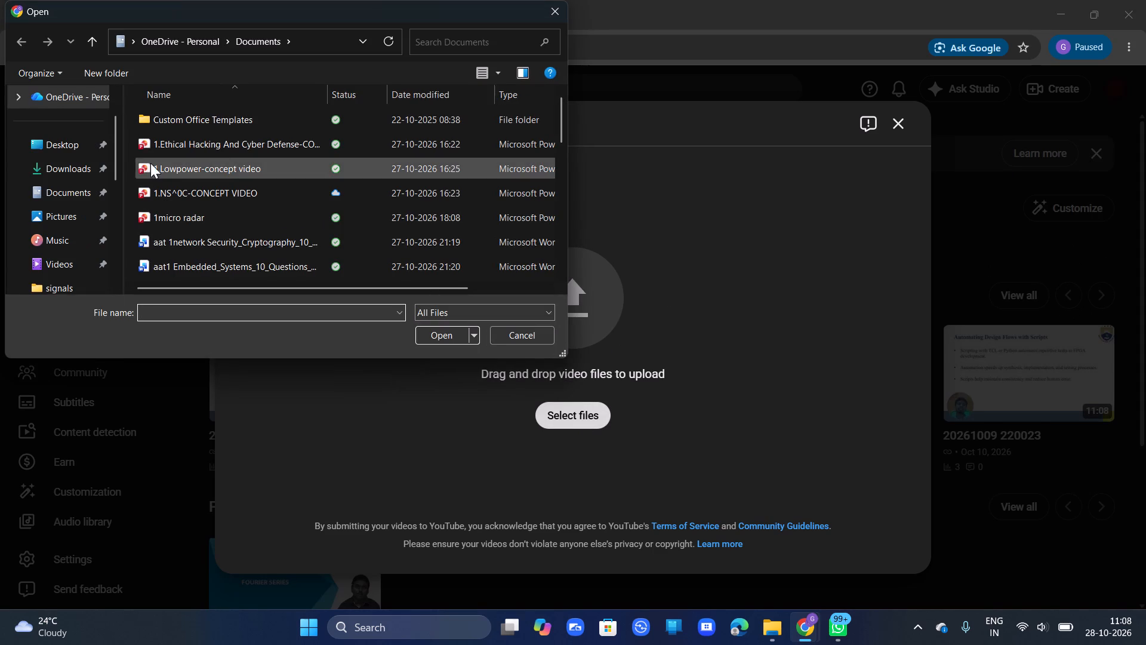
pyautogui.click(61, 251)
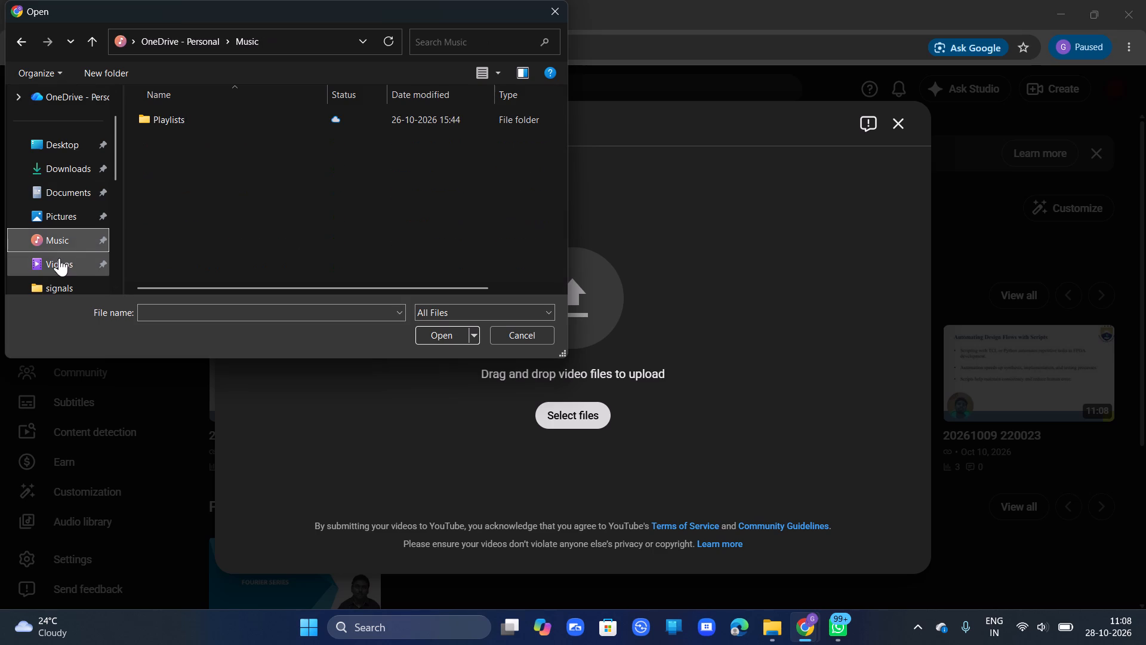
pyautogui.click(59, 258)
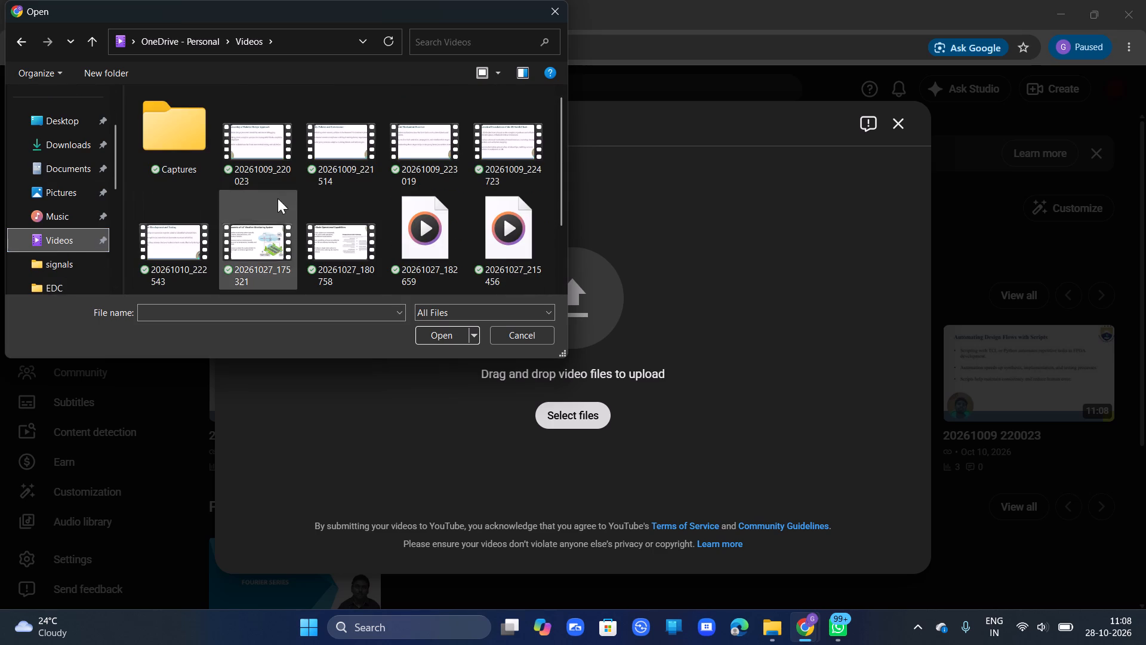
pyautogui.scroll(-7, 430, 208)
pyautogui.scroll(1, 432, 216)
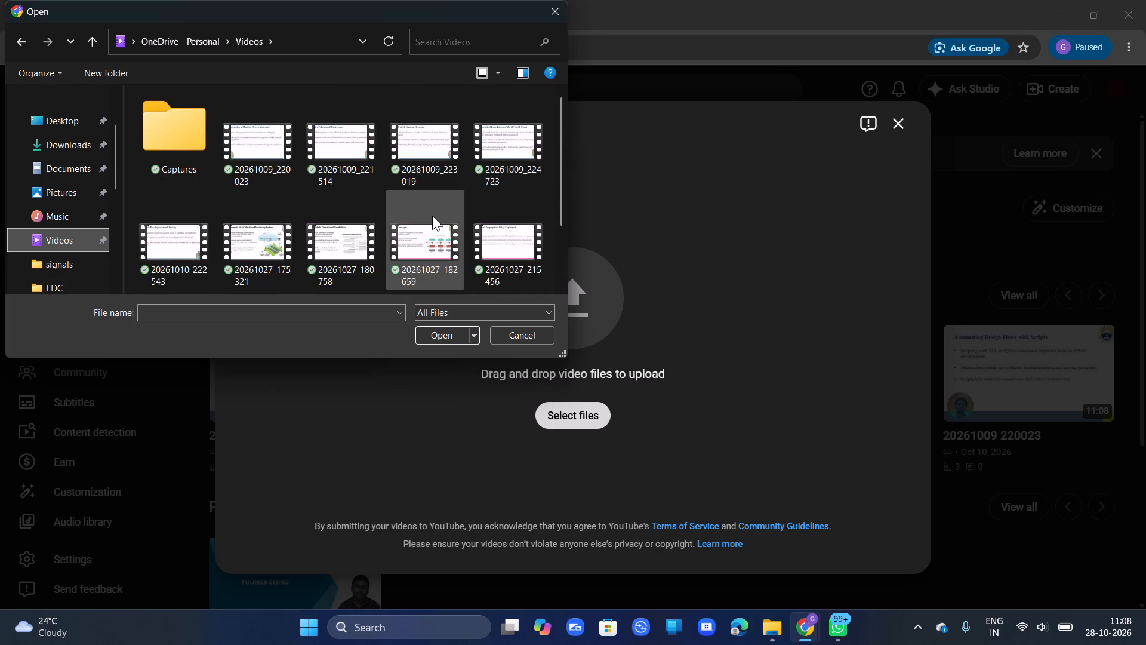
pyautogui.scroll(-4, 432, 216)
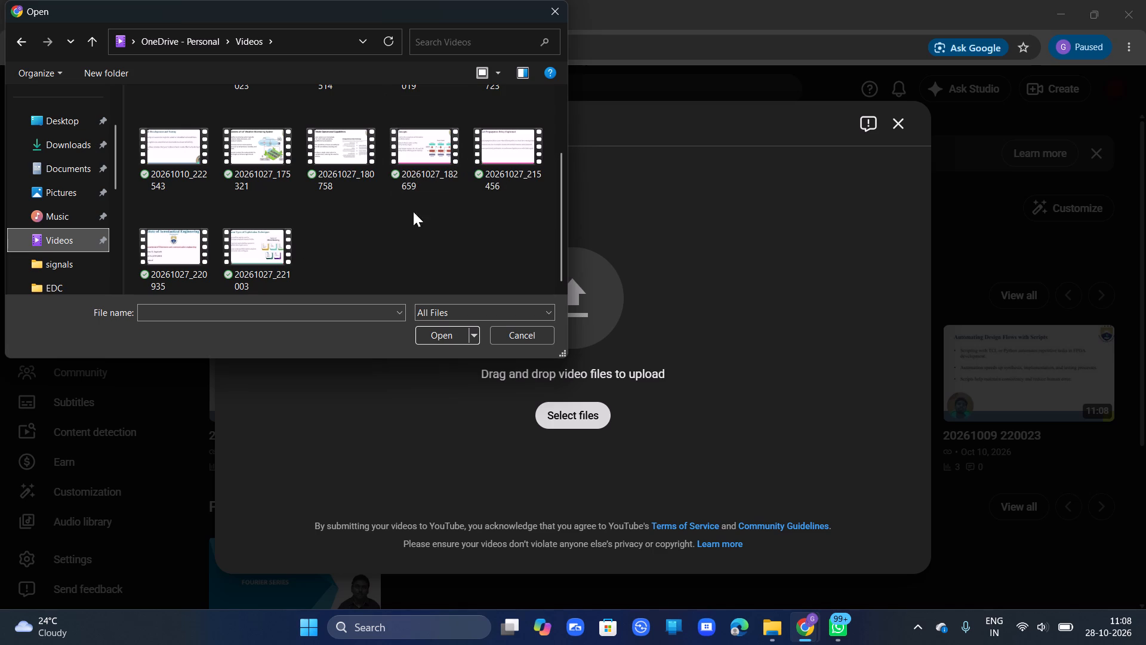
pyautogui.doubleClick(275, 163)
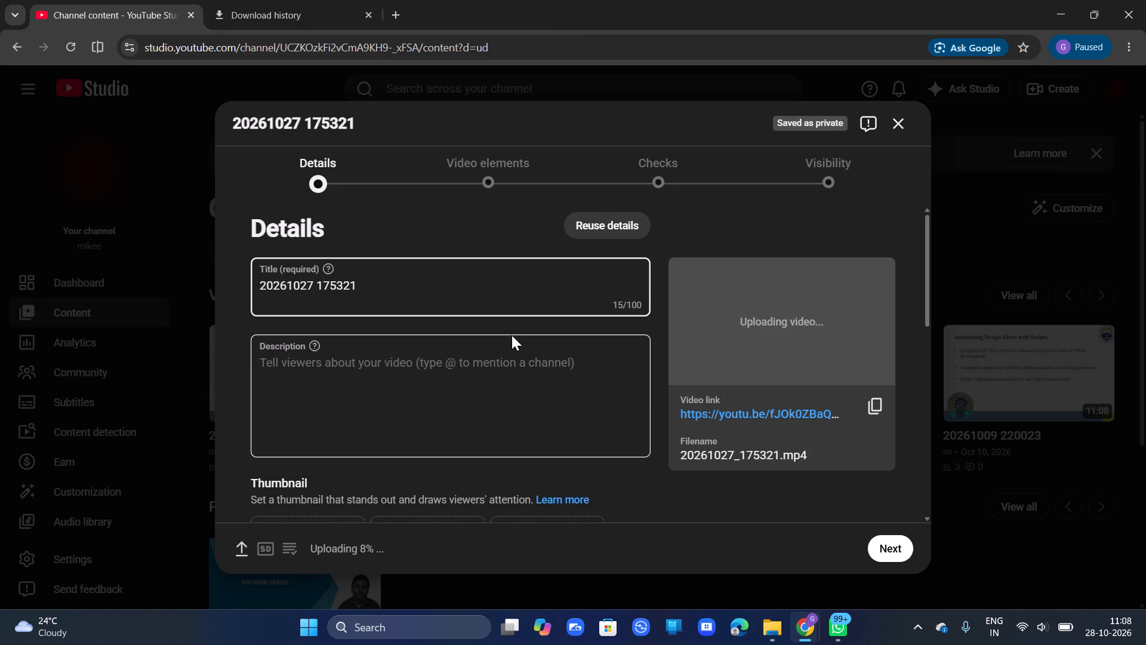
# Set the uploaded video's audience to "No, it's not made for kids".
pyautogui.scroll(-6, 513, 333)
pyautogui.scroll(3, 513, 333)
pyautogui.scroll(-1, 513, 333)
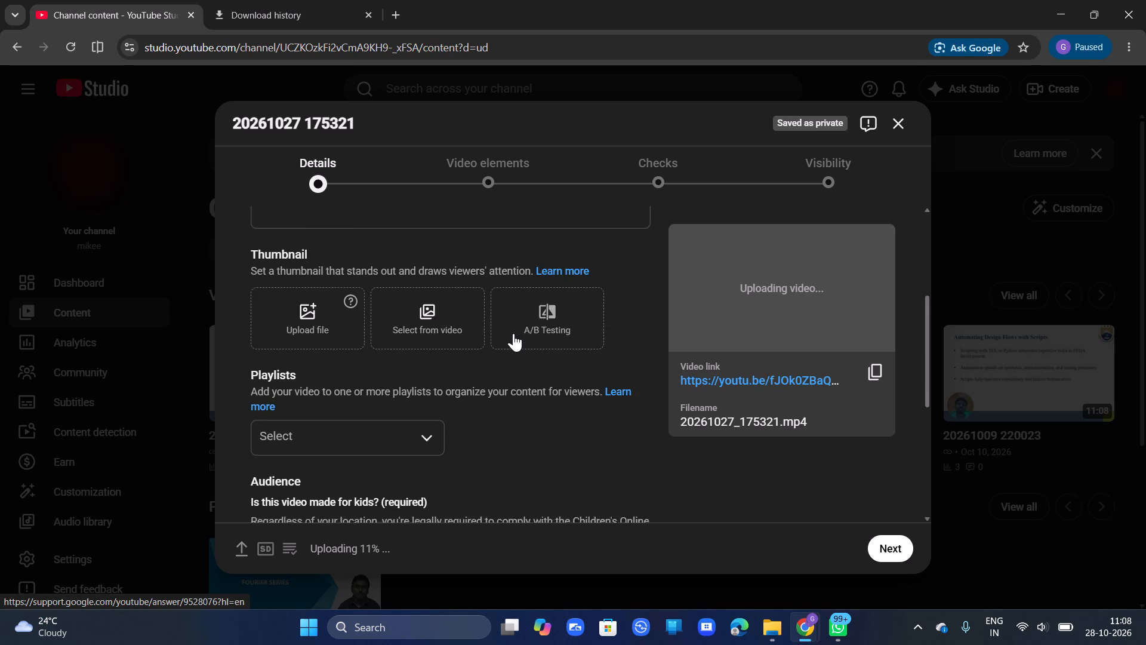
pyautogui.scroll(-4, 513, 333)
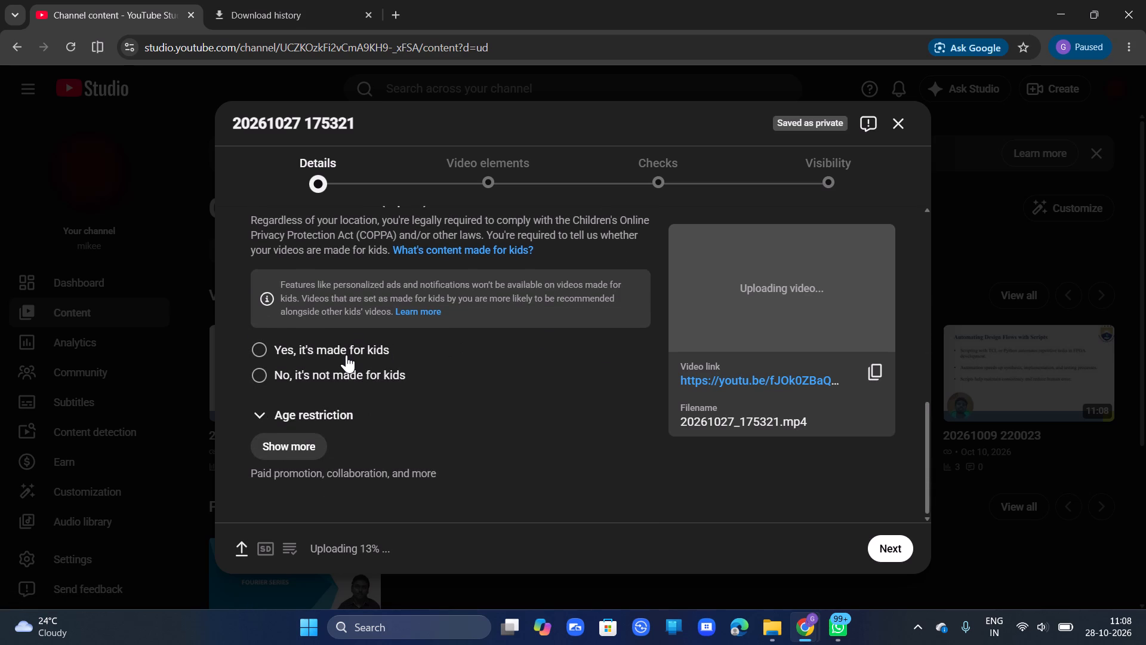
pyautogui.click(293, 378)
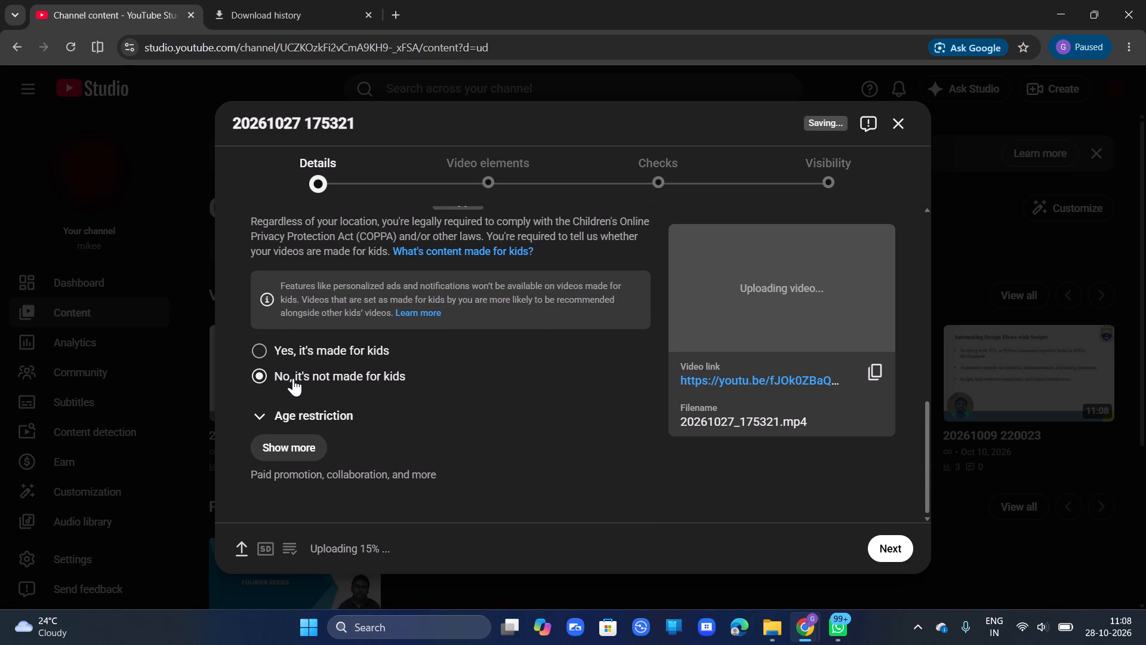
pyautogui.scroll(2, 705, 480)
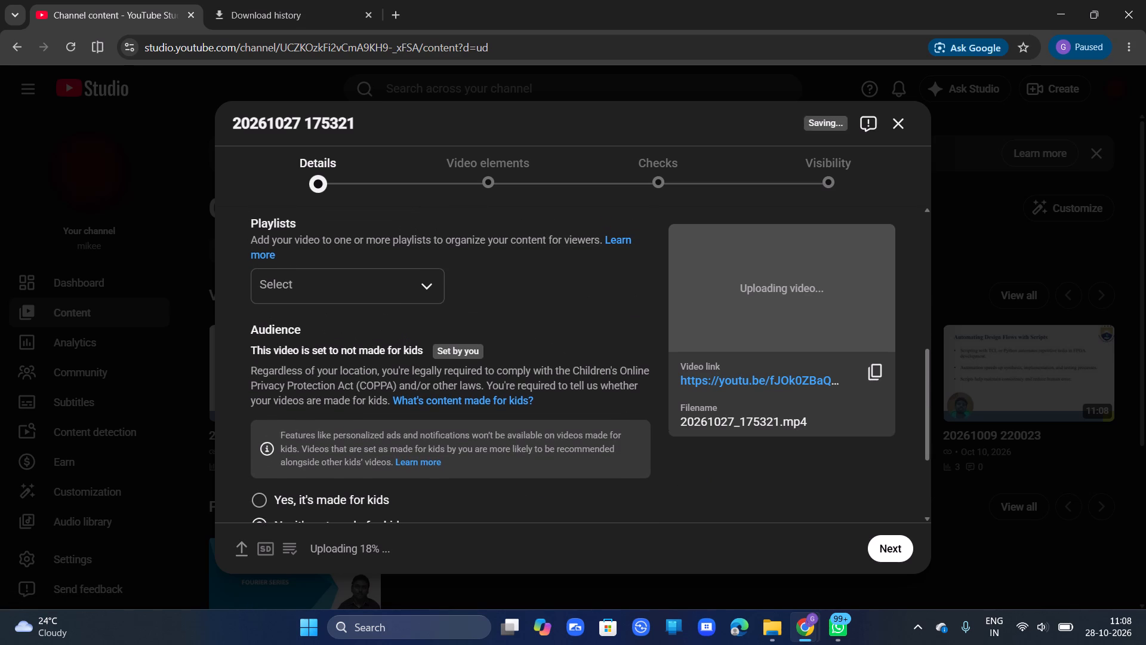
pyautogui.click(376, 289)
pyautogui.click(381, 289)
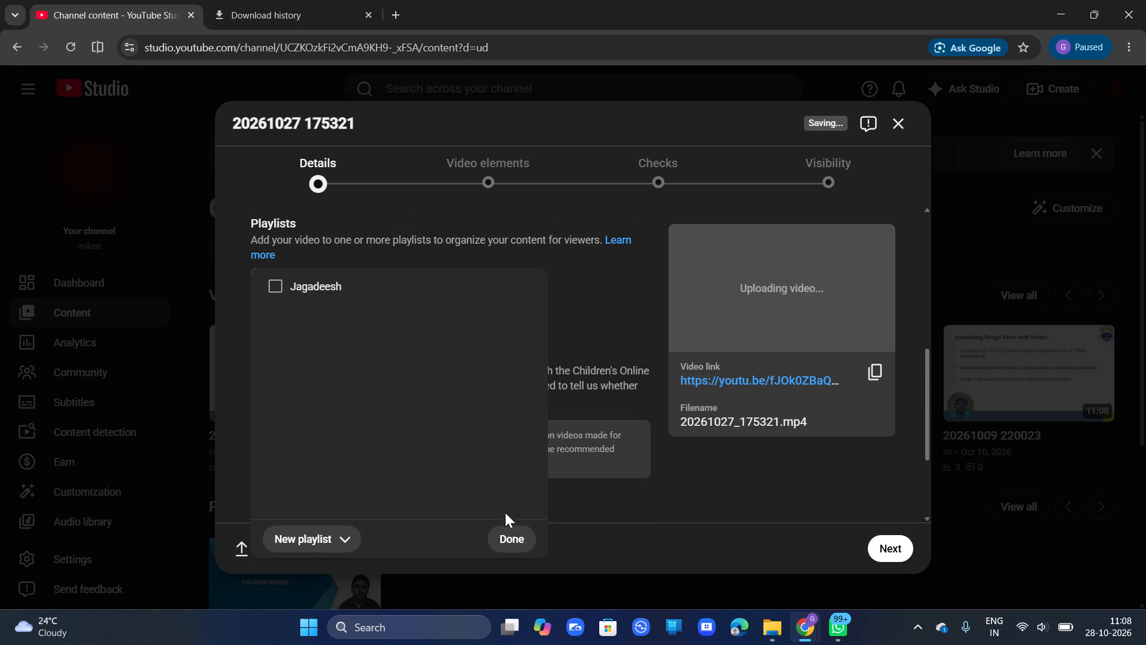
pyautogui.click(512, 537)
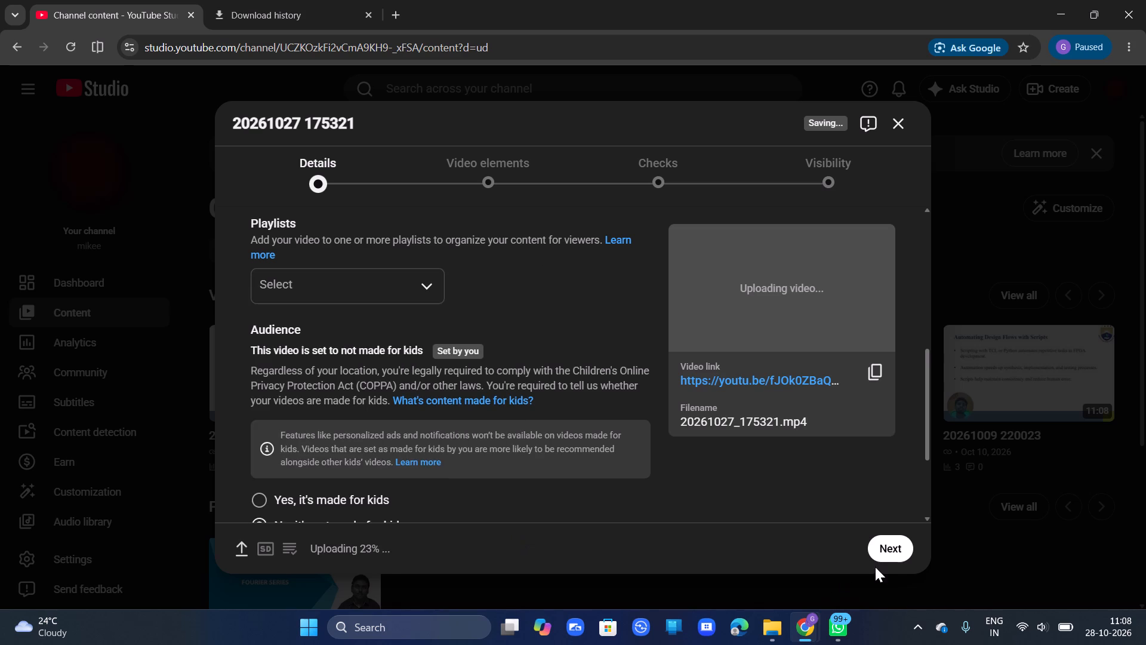
# Advance past Video elements and Checks without additions, set the video's visibility to Unlisted, and save it.
pyautogui.click(887, 549)
pyautogui.scroll(-3, 442, 325)
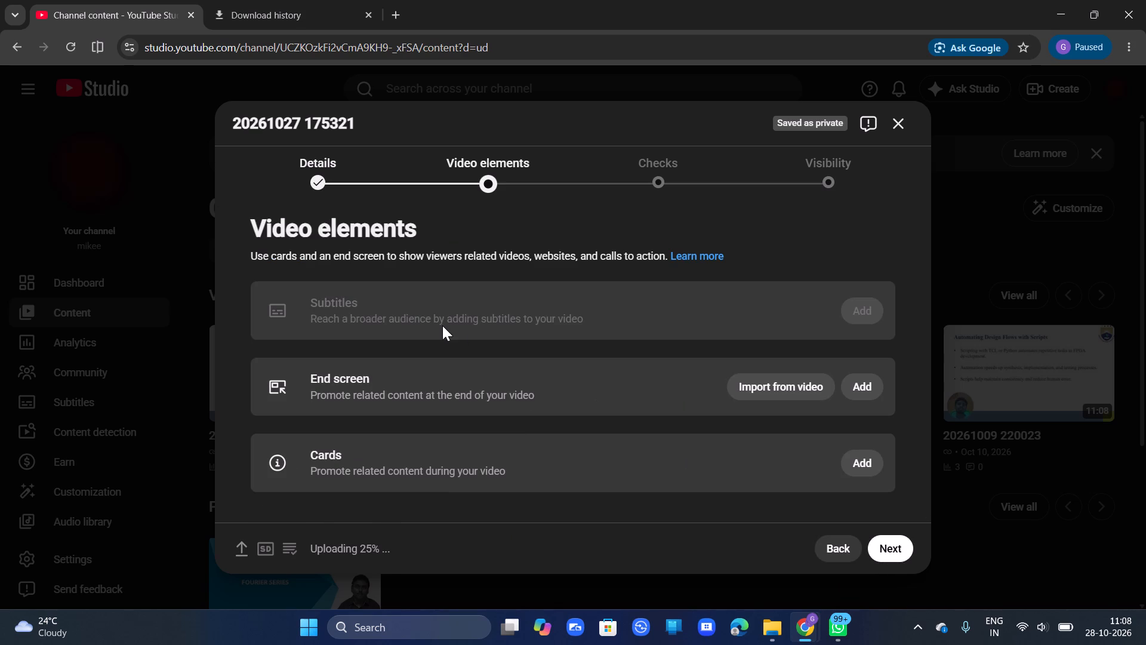
pyautogui.click(904, 551)
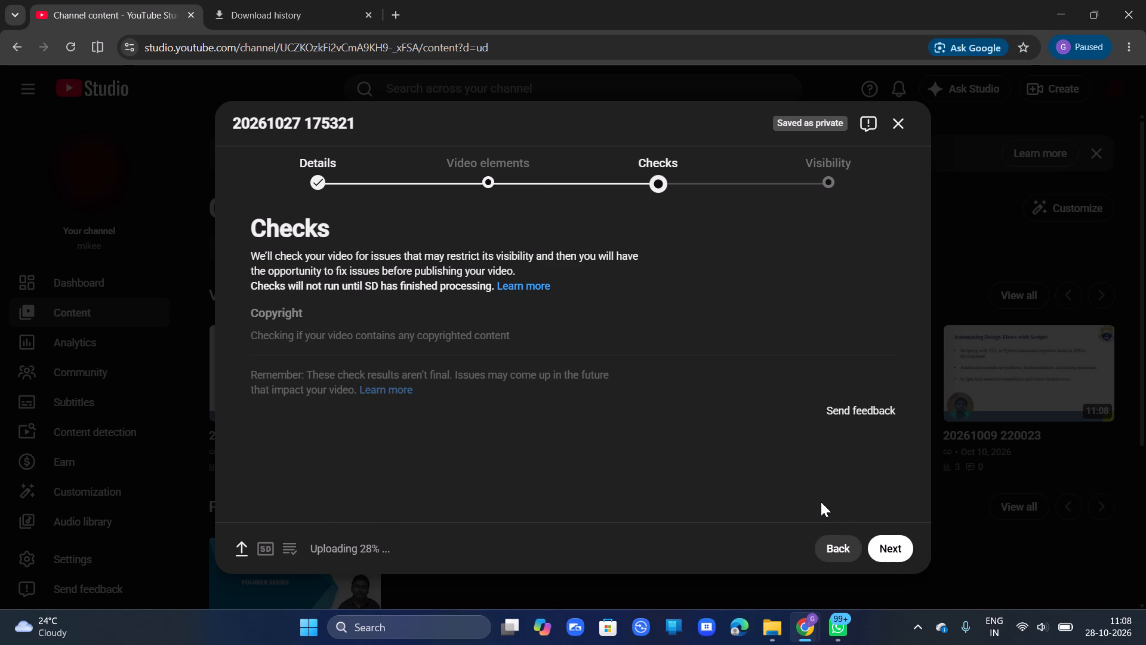
pyautogui.scroll(-5, 795, 479)
pyautogui.click(898, 547)
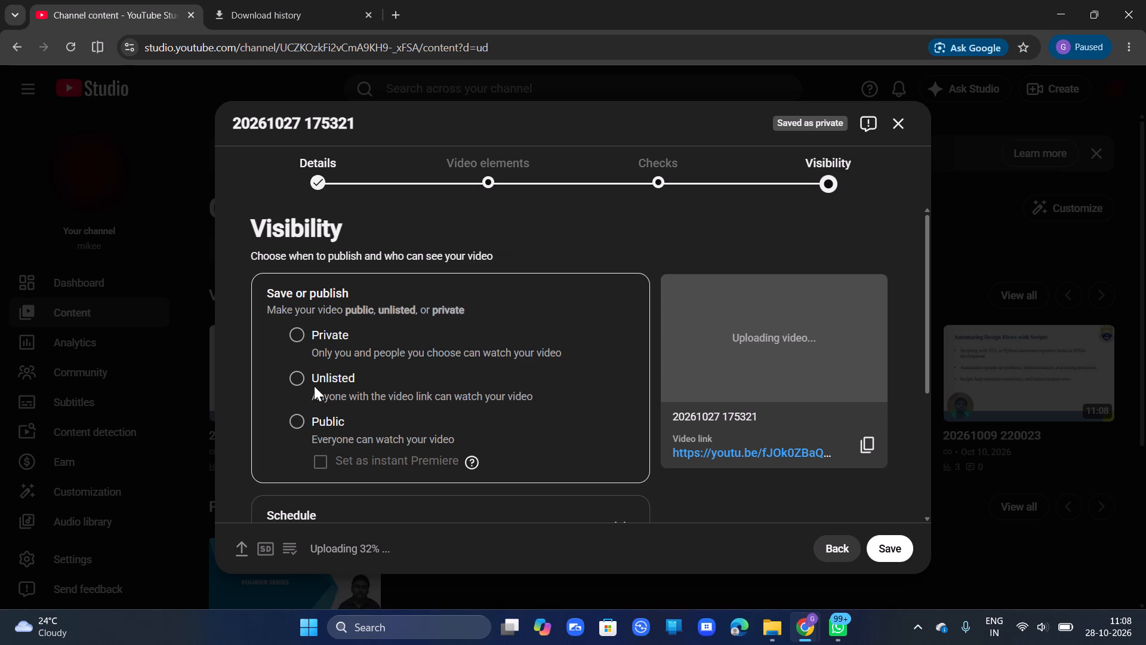
pyautogui.click(303, 379)
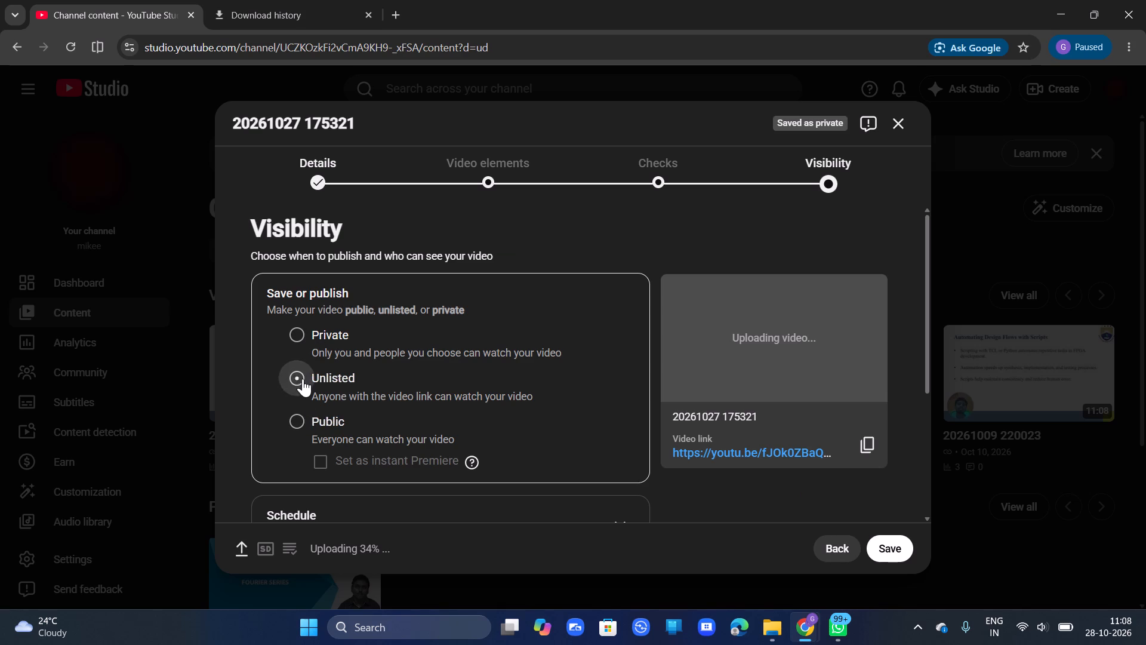
pyautogui.scroll(-6, 399, 370)
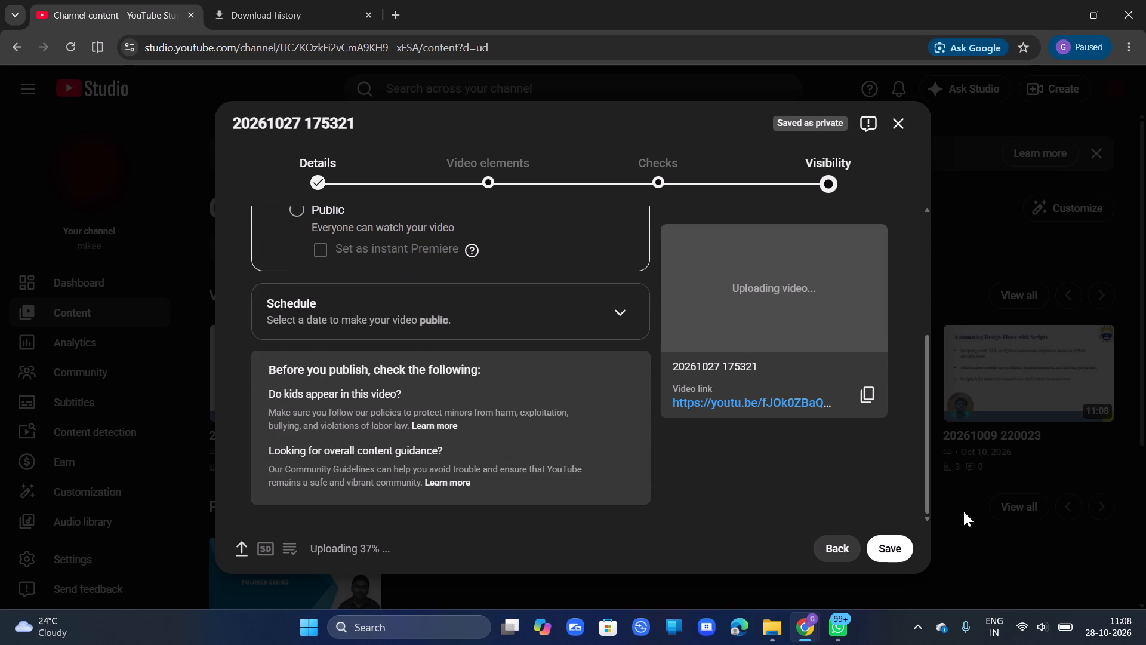
pyautogui.click(879, 552)
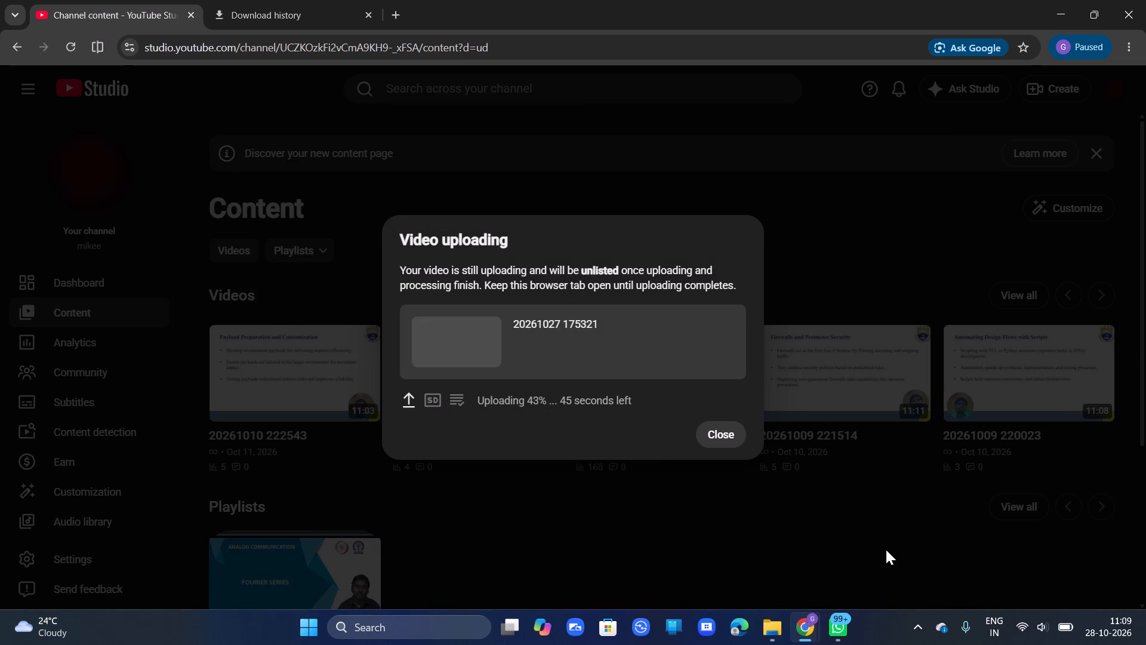
# Open the OneDrive Videos folder in File Explorer through the Windows recent searches.
pyautogui.click(372, 632)
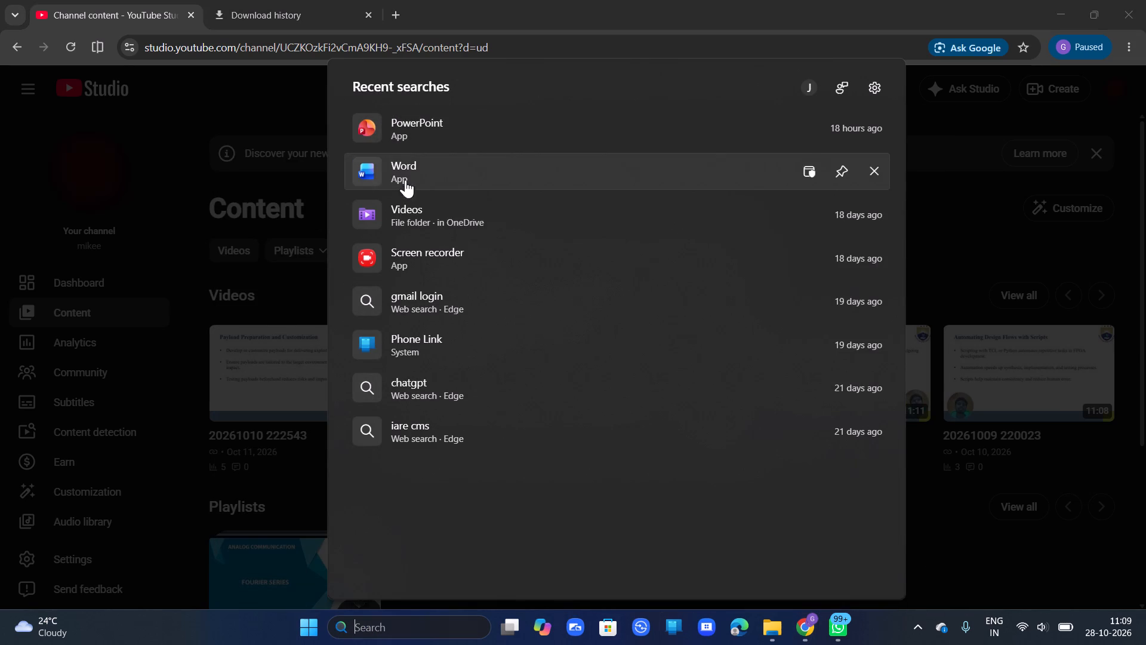
pyautogui.click(410, 211)
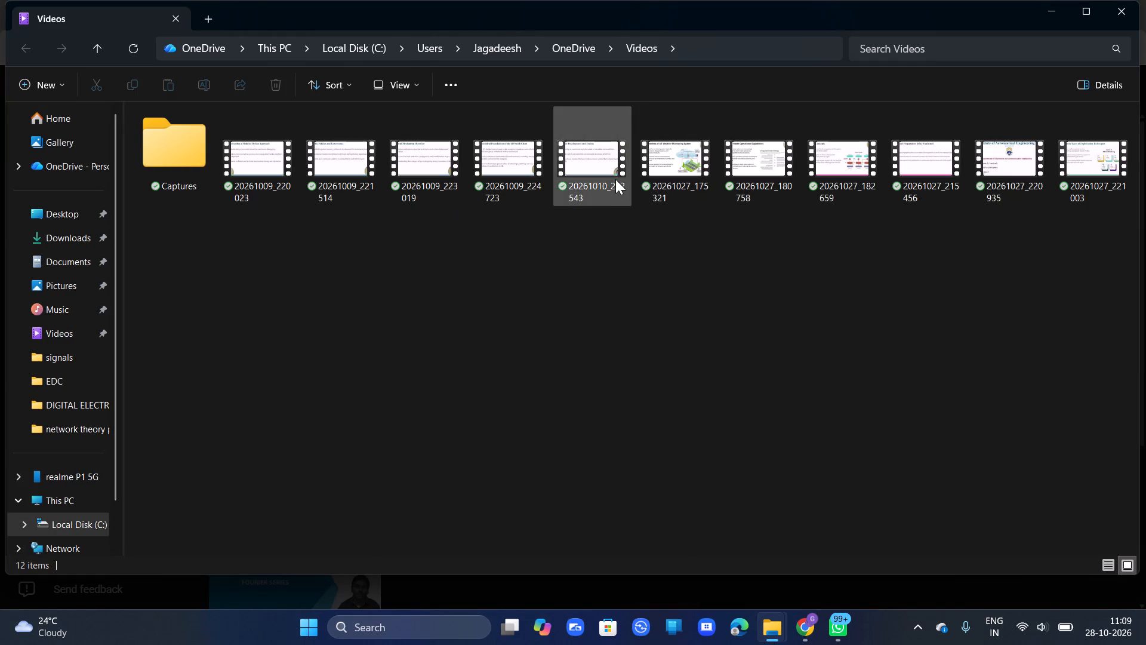
# Preview the video 20261027_175321 to identify its subject, and rename the file as EMBEDDED.
pyautogui.click(695, 174)
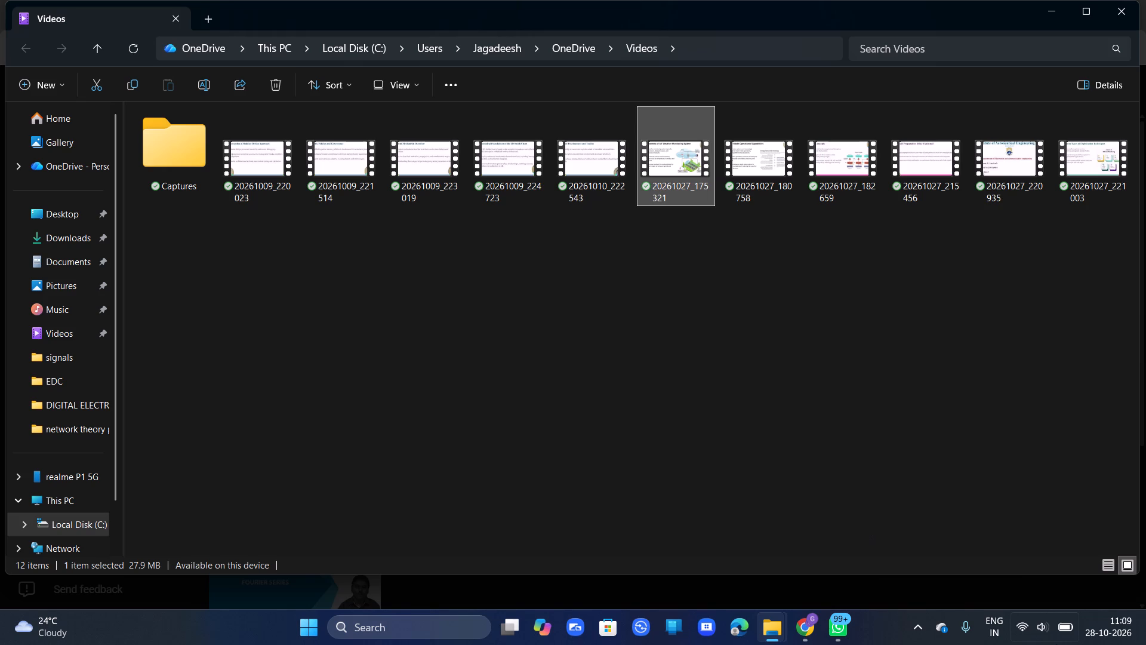
pyautogui.click(670, 186)
pyautogui.click(670, 186)
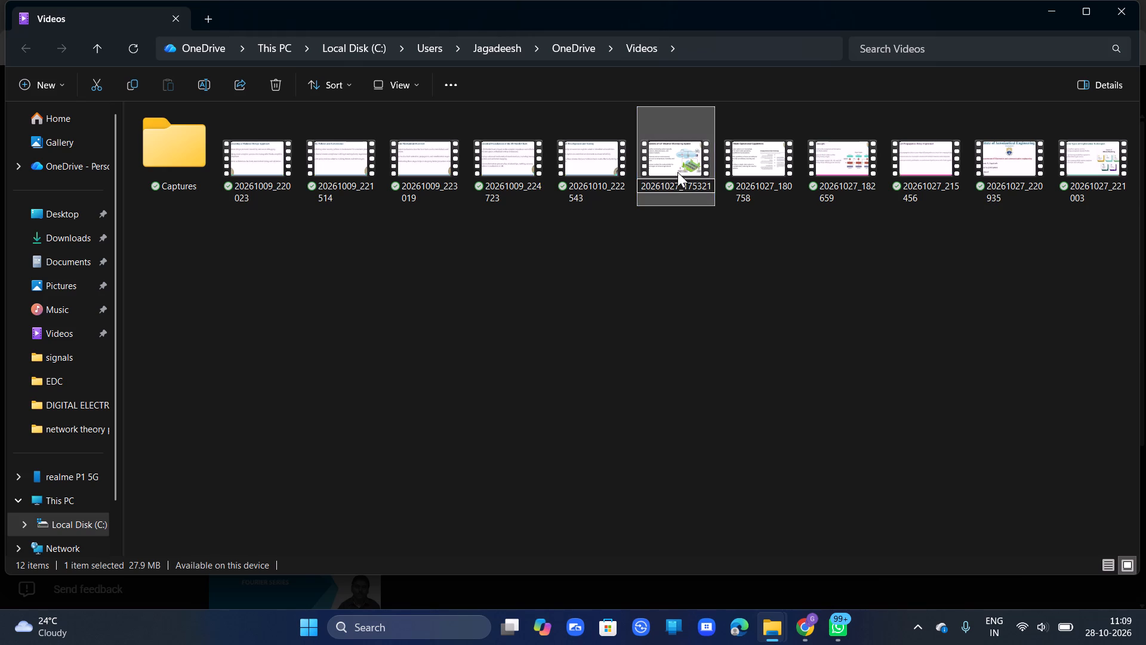
pyautogui.click(677, 172)
pyautogui.doubleClick(683, 167)
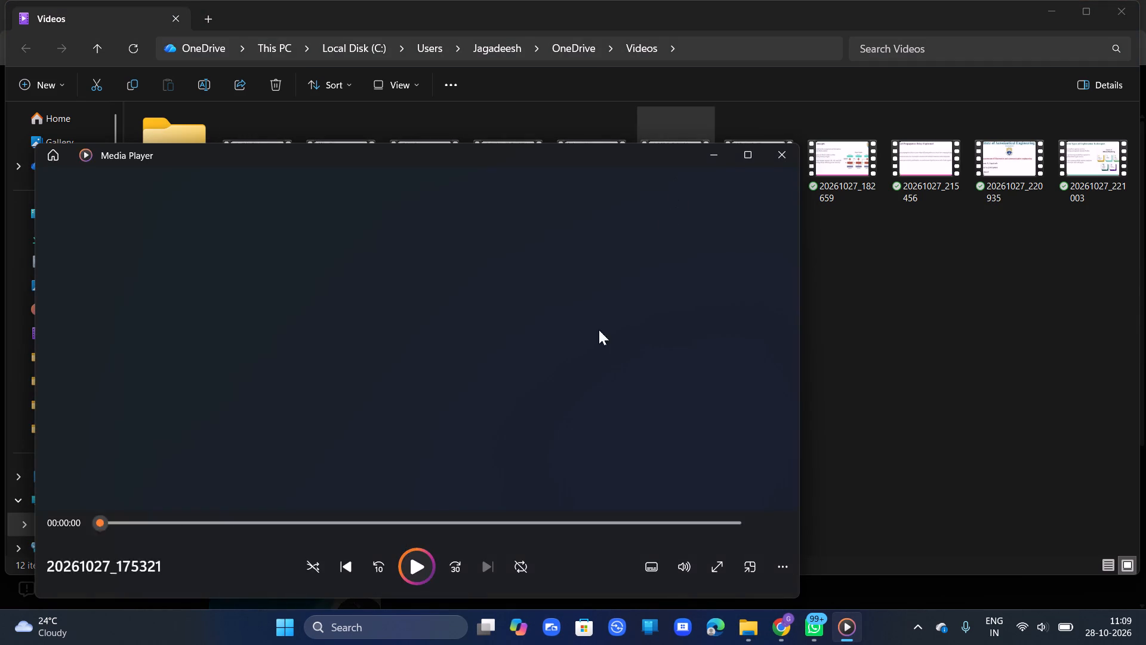
pyautogui.click(420, 564)
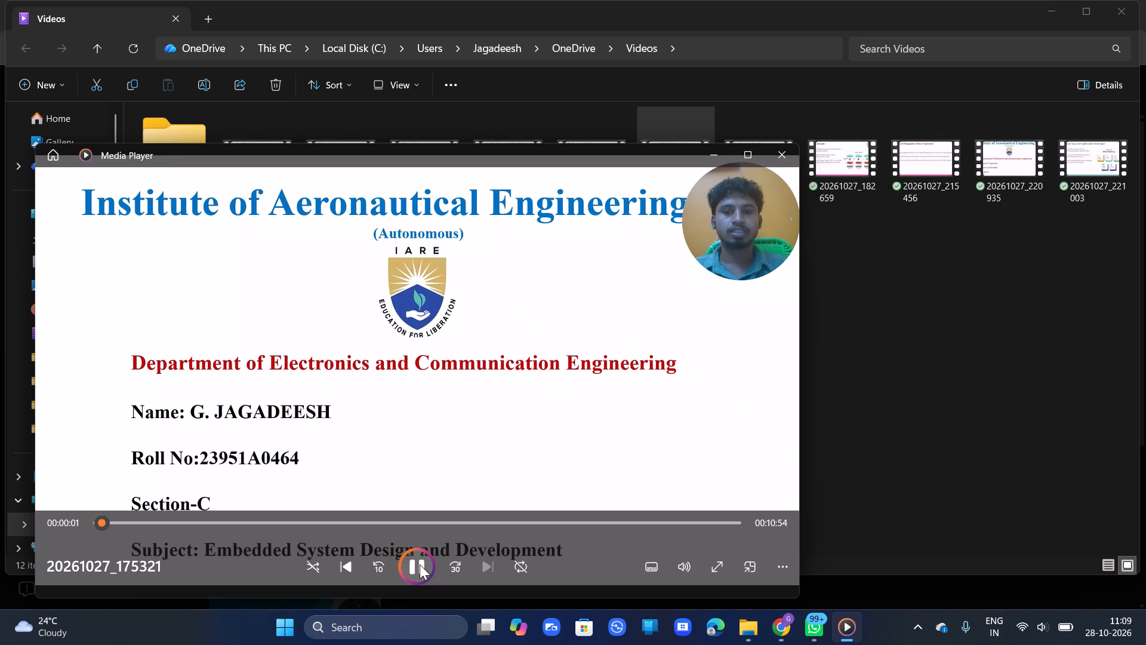
pyautogui.click(784, 156)
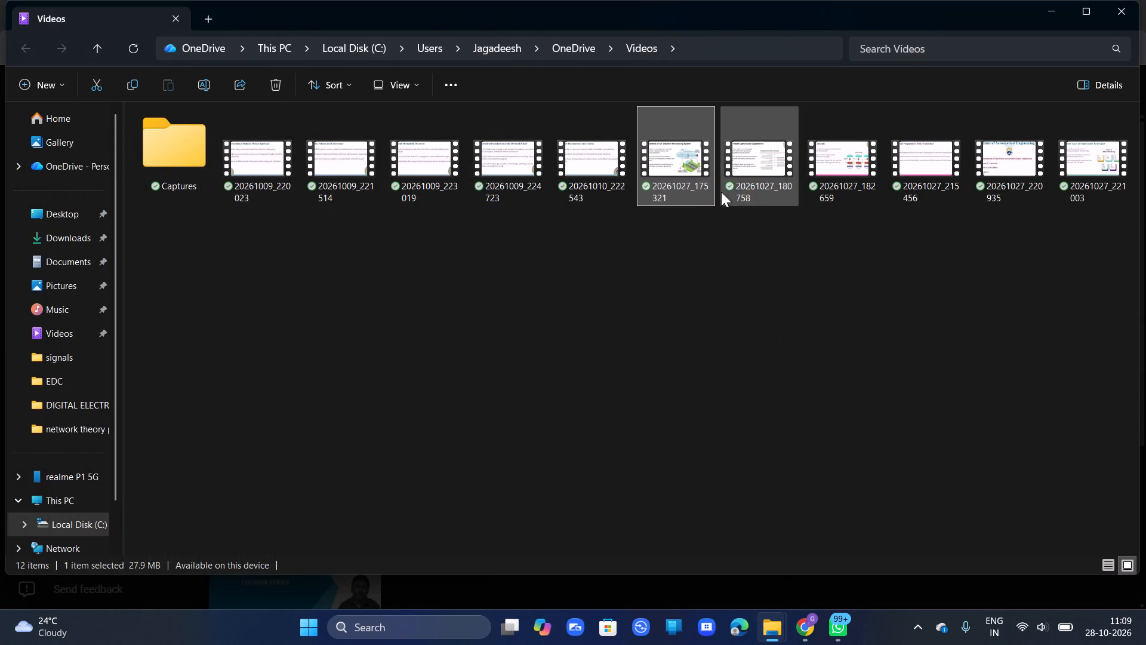
pyautogui.click(686, 189)
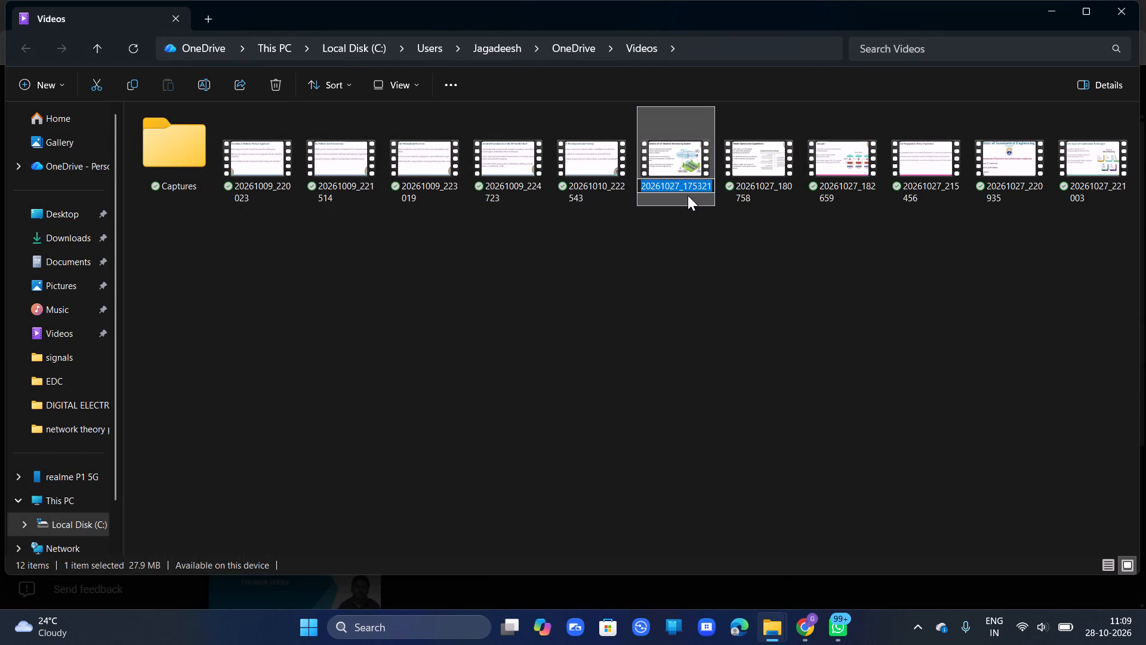
pyautogui.press('BackSpace')
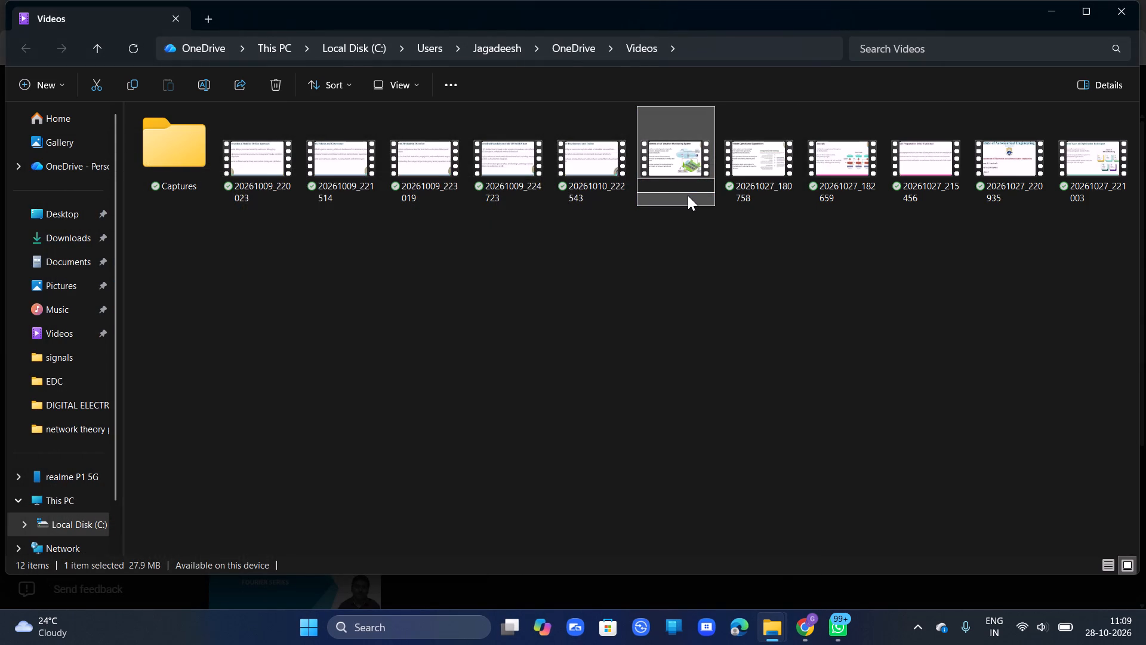
pyautogui.write('EMBEDDED')
pyautogui.click(688, 195)
pyautogui.click(677, 231)
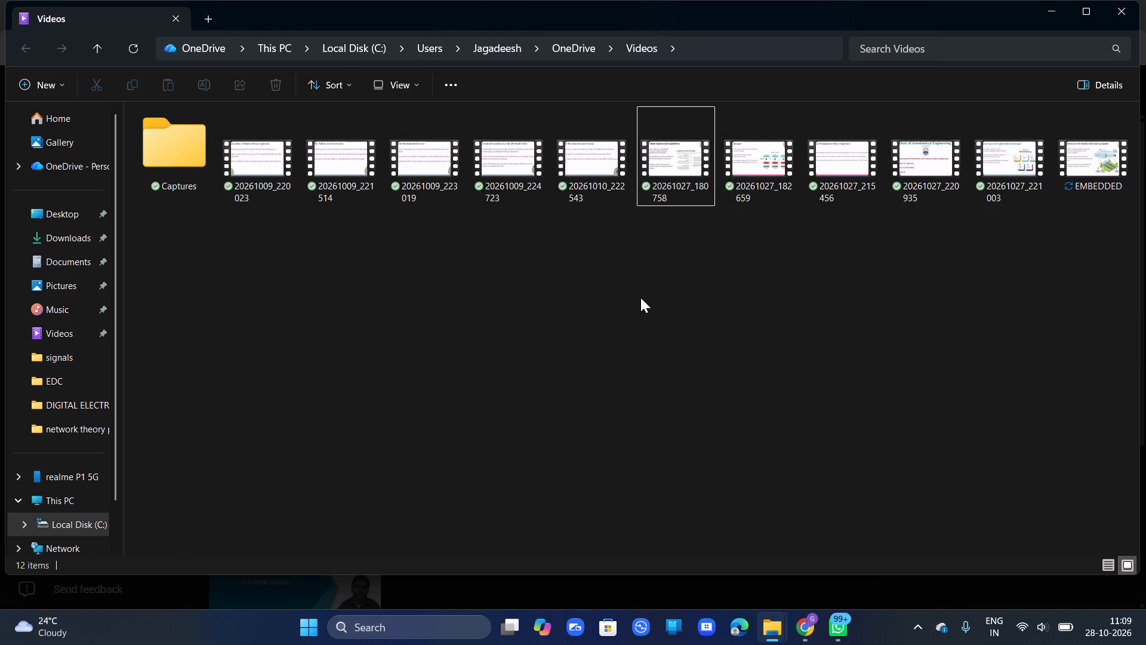
# Preview the video 20261027_180758 to identify its subject, and rename the file as MICRO RADAR.
pyautogui.doubleClick(695, 159)
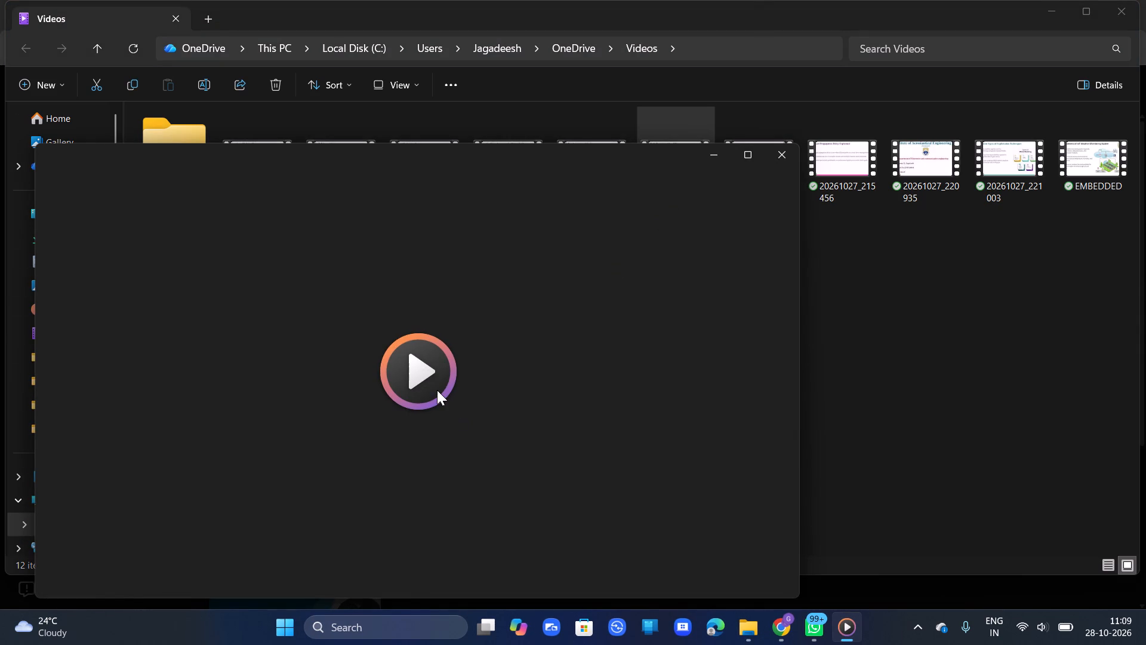
pyautogui.click(436, 391)
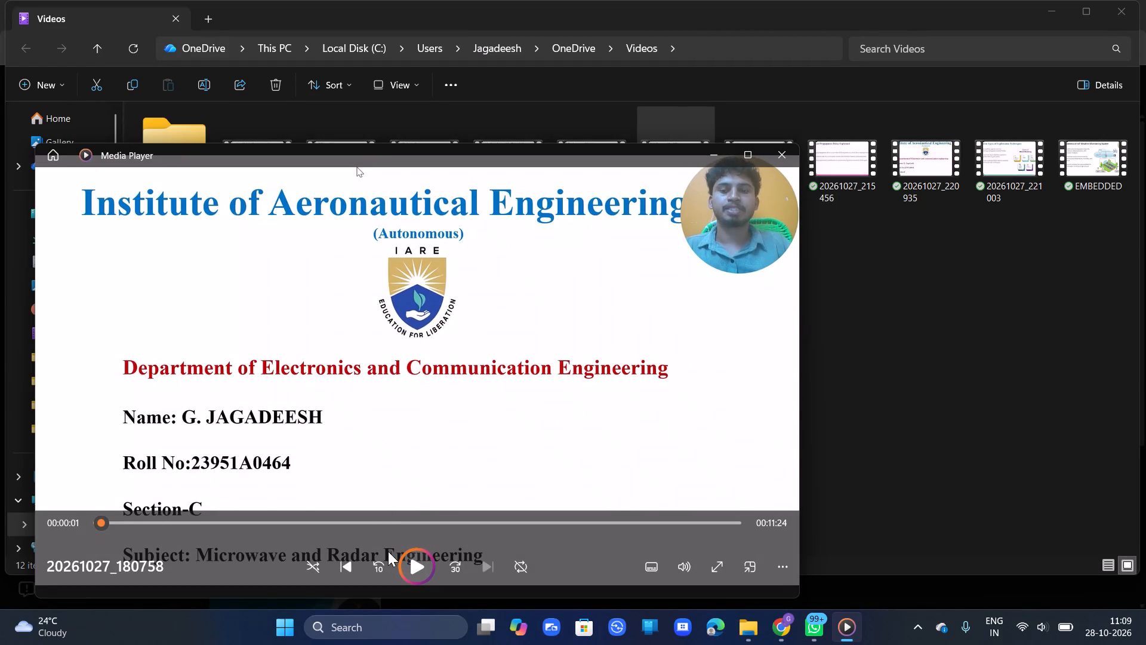
pyautogui.click(406, 557)
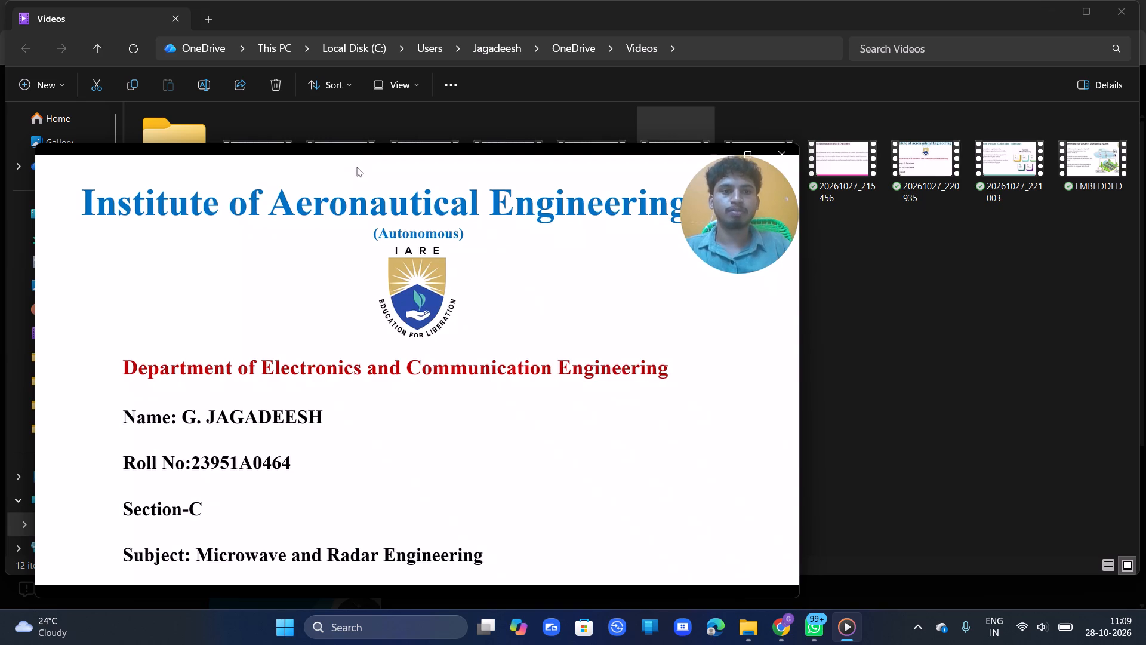
pyautogui.click(406, 557)
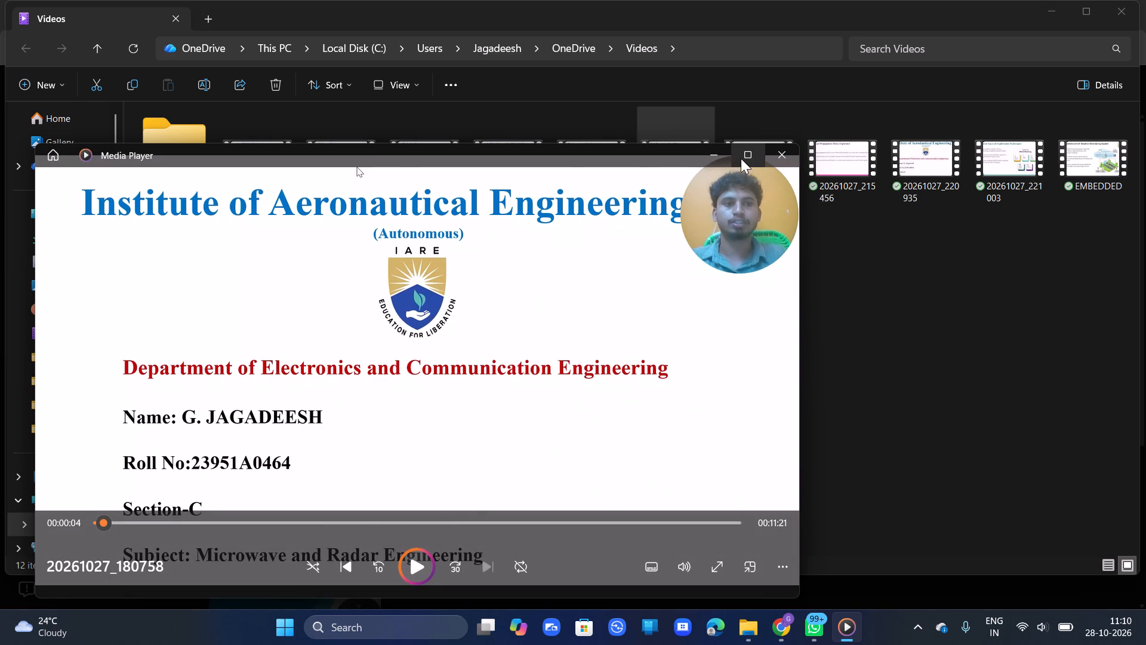
pyautogui.click(714, 152)
pyautogui.click(680, 183)
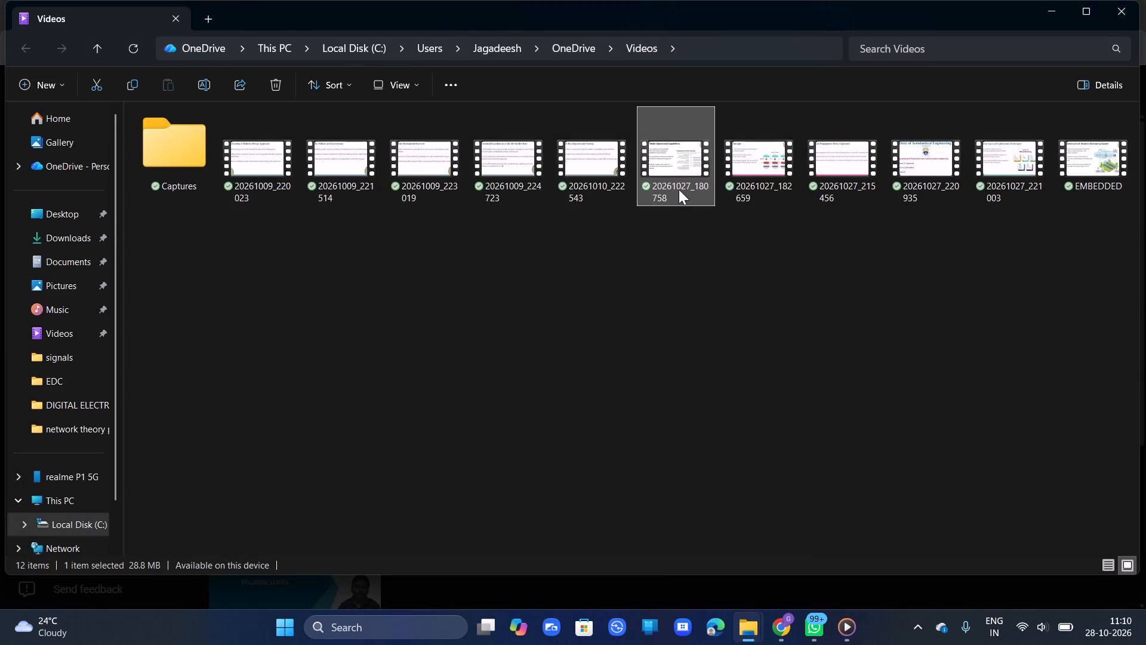
pyautogui.press('BackSpace')
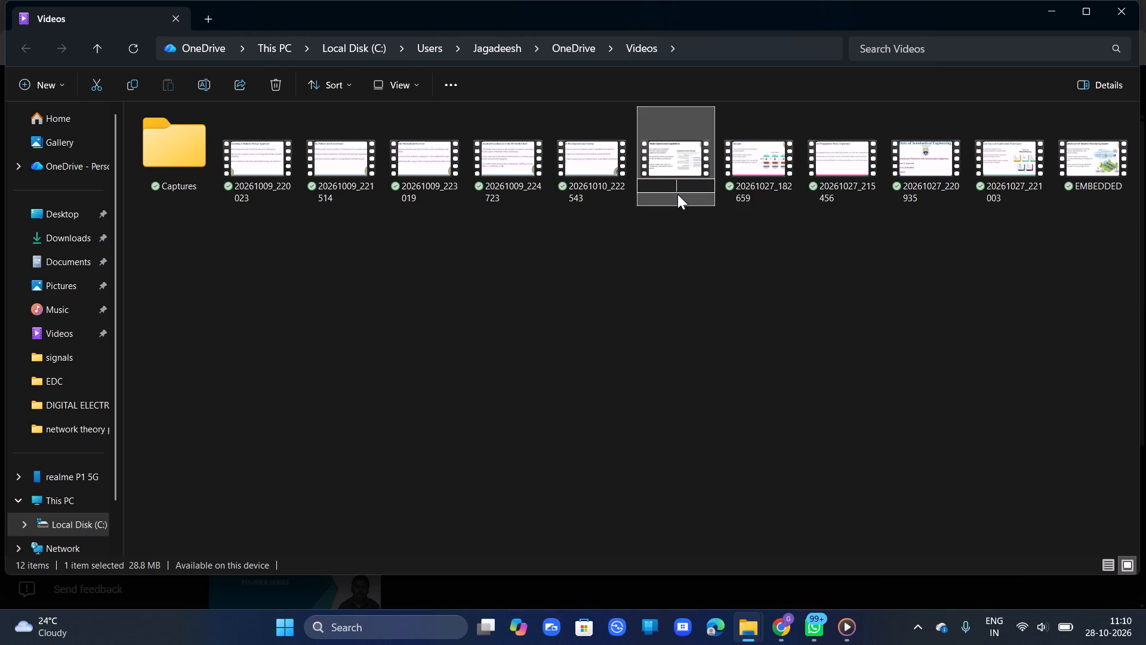
pyautogui.write('MICRO RADAR')
pyautogui.click(614, 256)
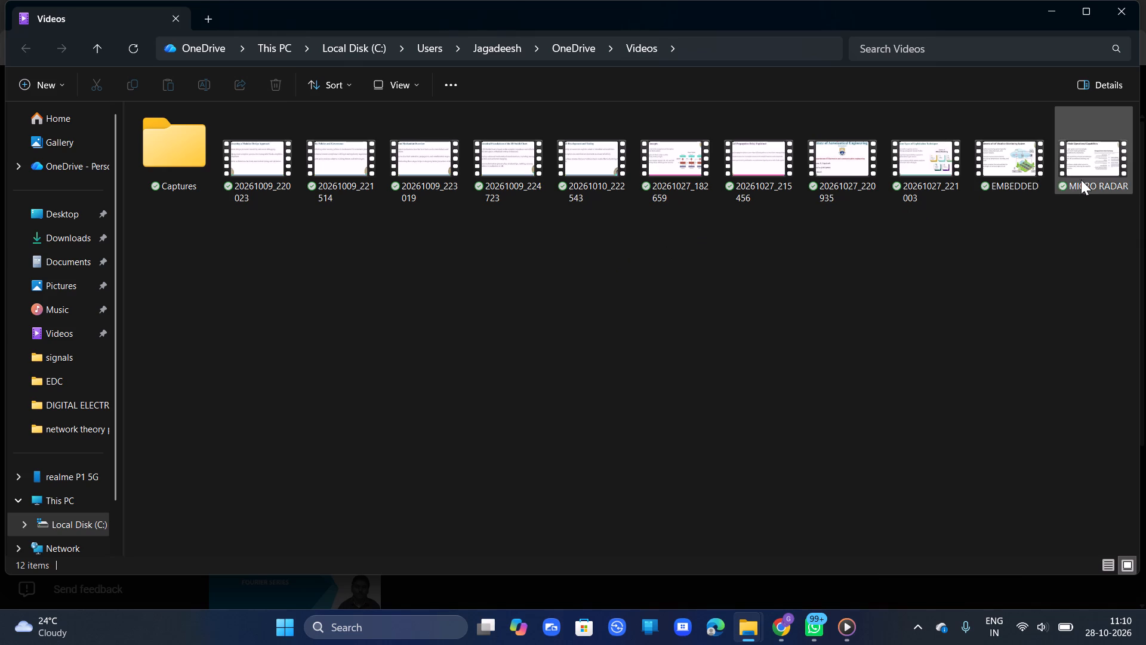
# Preview the video 20261027_221003 to identify its subject, and rename the file as ETHICAL HACH.
pyautogui.doubleClick(923, 170)
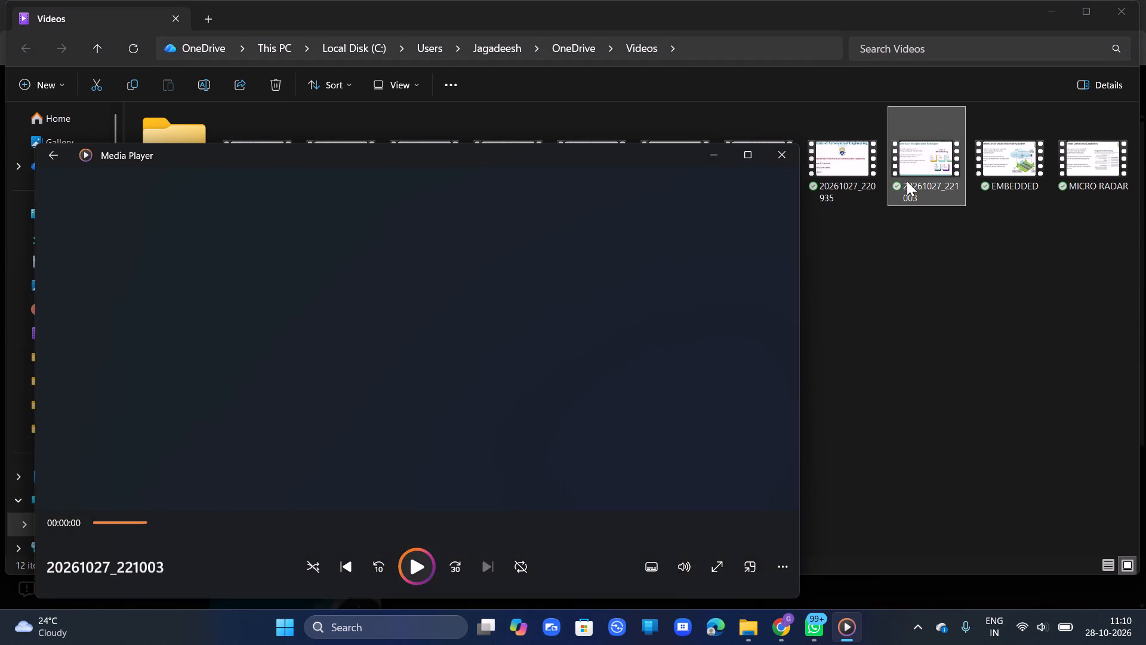
pyautogui.click(427, 567)
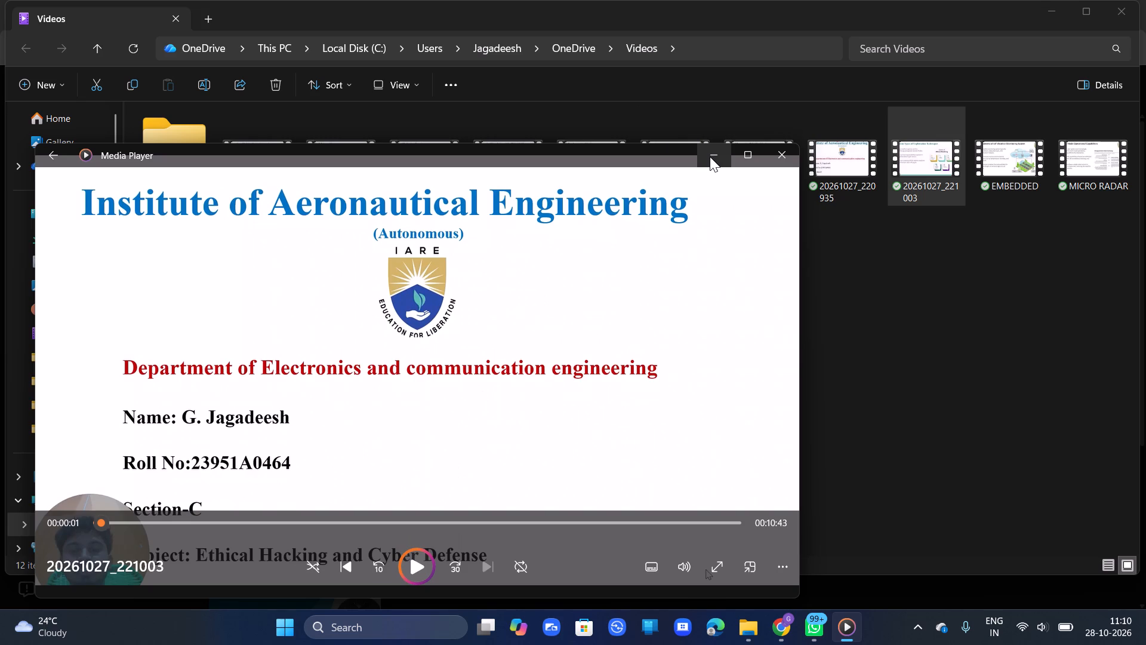
pyautogui.click(614, 319)
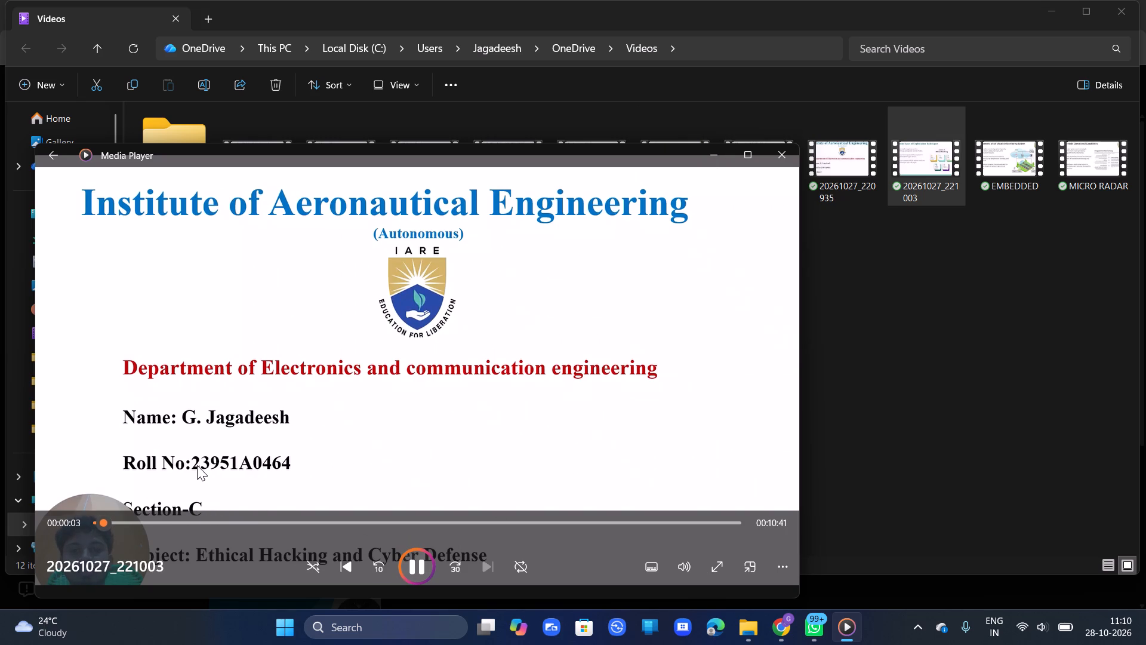
pyautogui.click(424, 558)
pyautogui.click(714, 149)
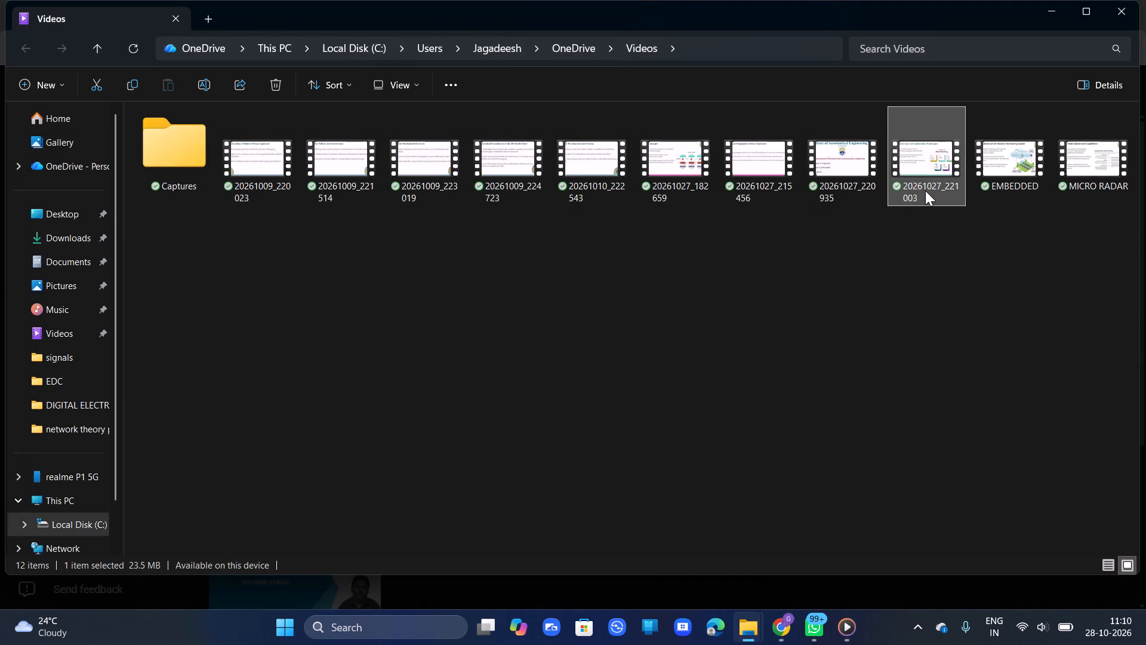
pyautogui.click(925, 191)
pyautogui.press('BackSpace')
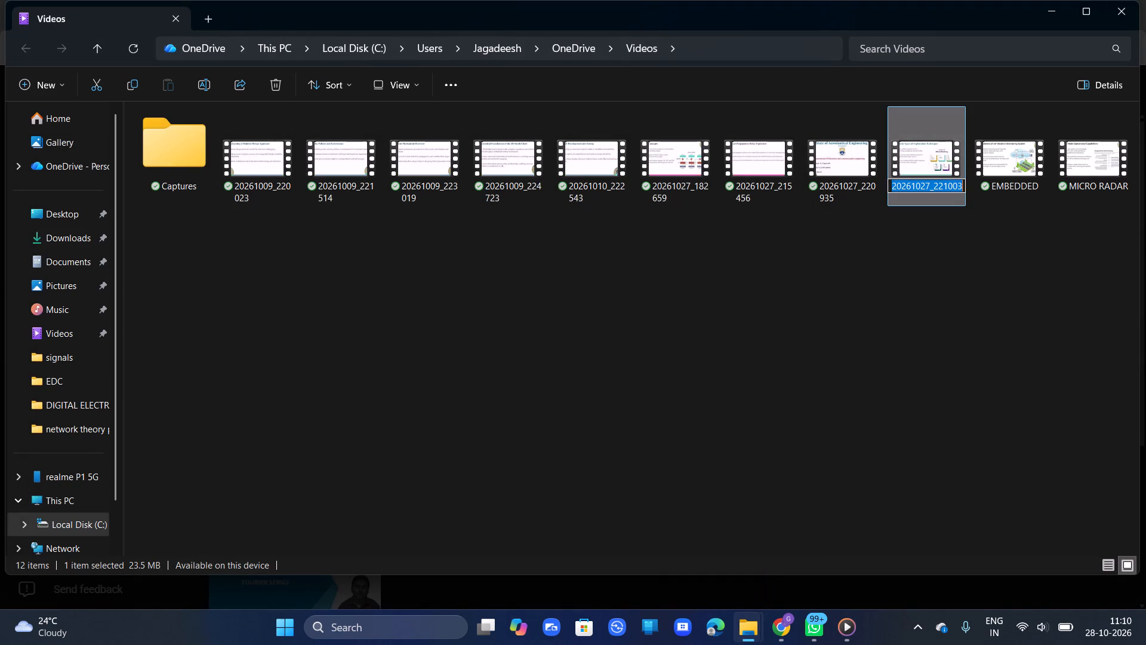
pyautogui.write('ETHICAL HACH')
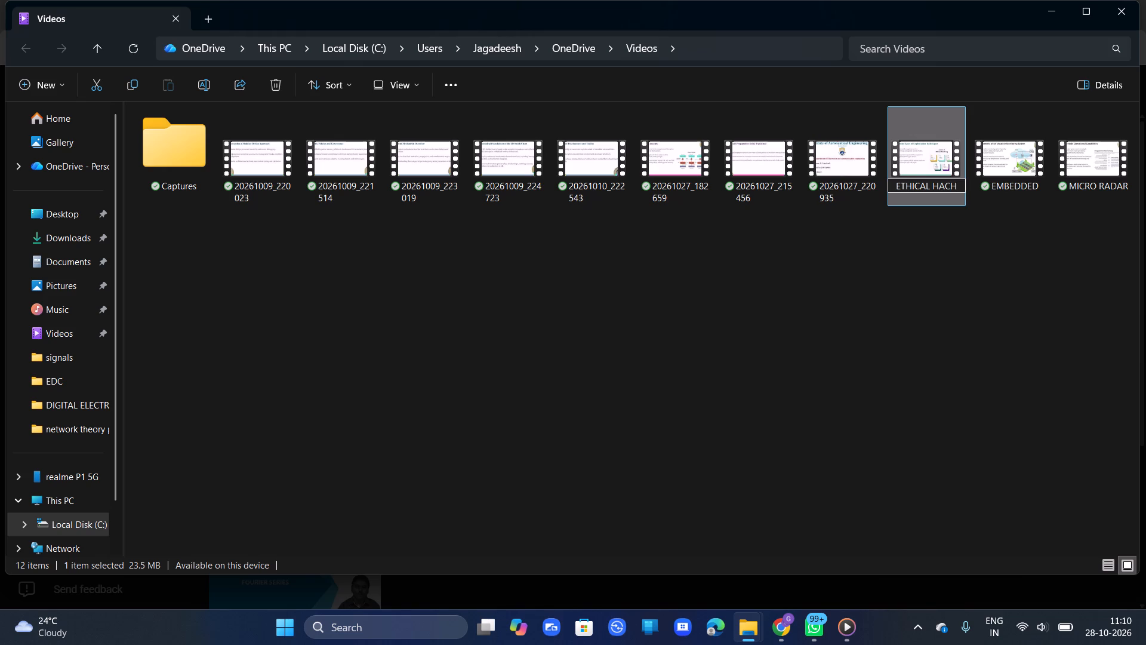
pyautogui.click(799, 261)
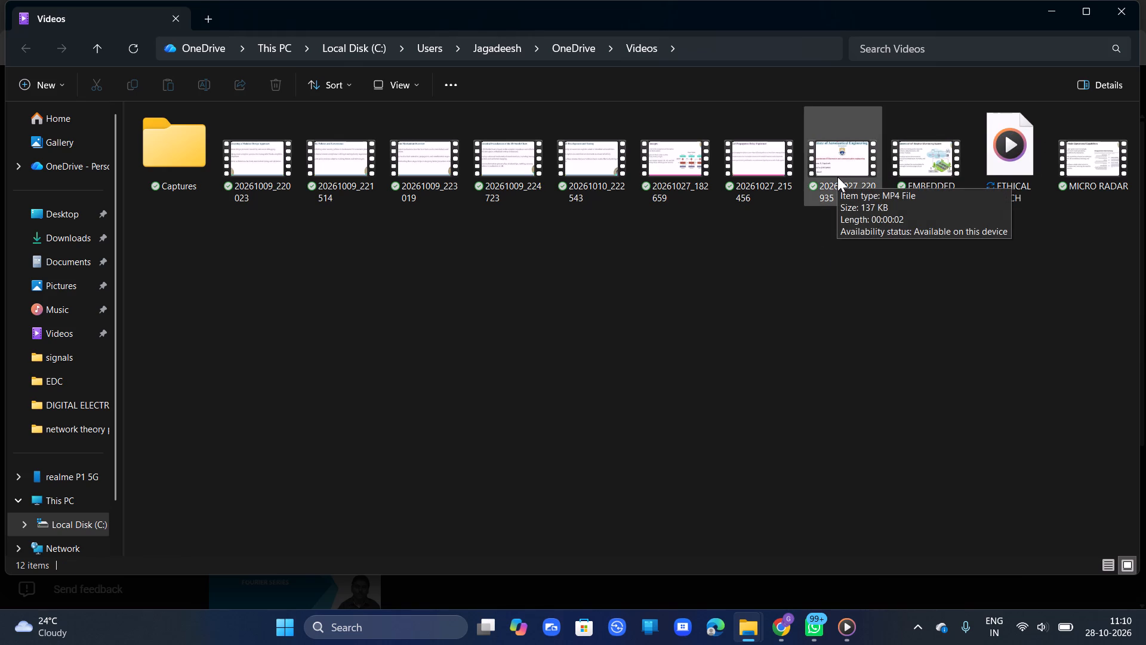
# Preview the short video 20261027_220935 and delete the file from the Videos folder.
pyautogui.doubleClick(837, 177)
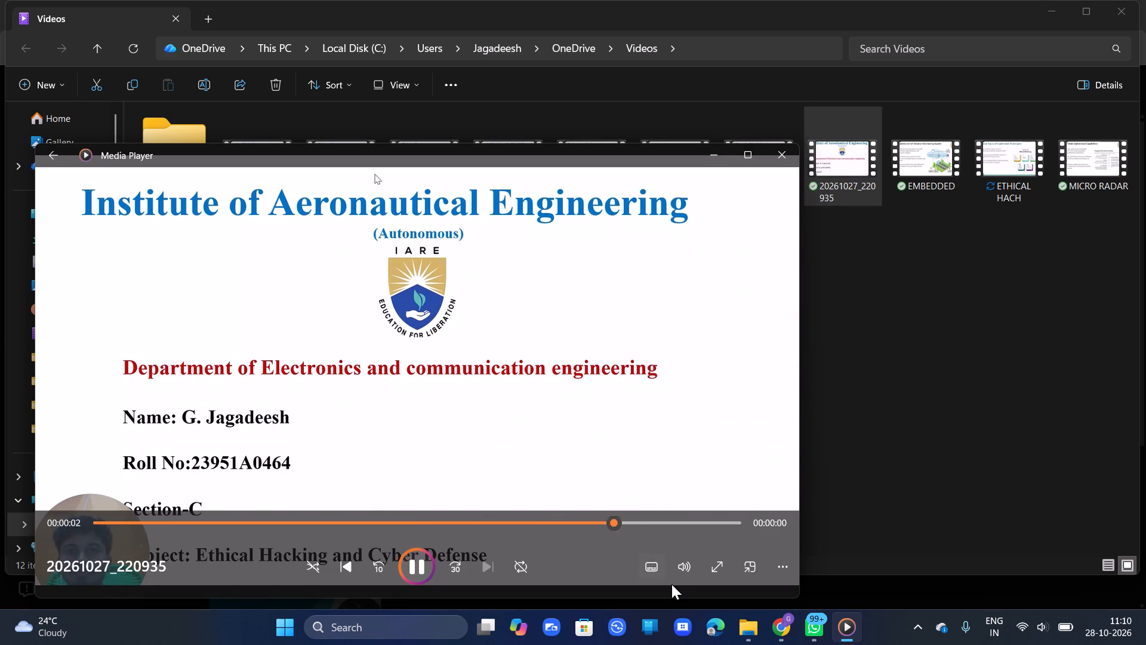
pyautogui.click(778, 565)
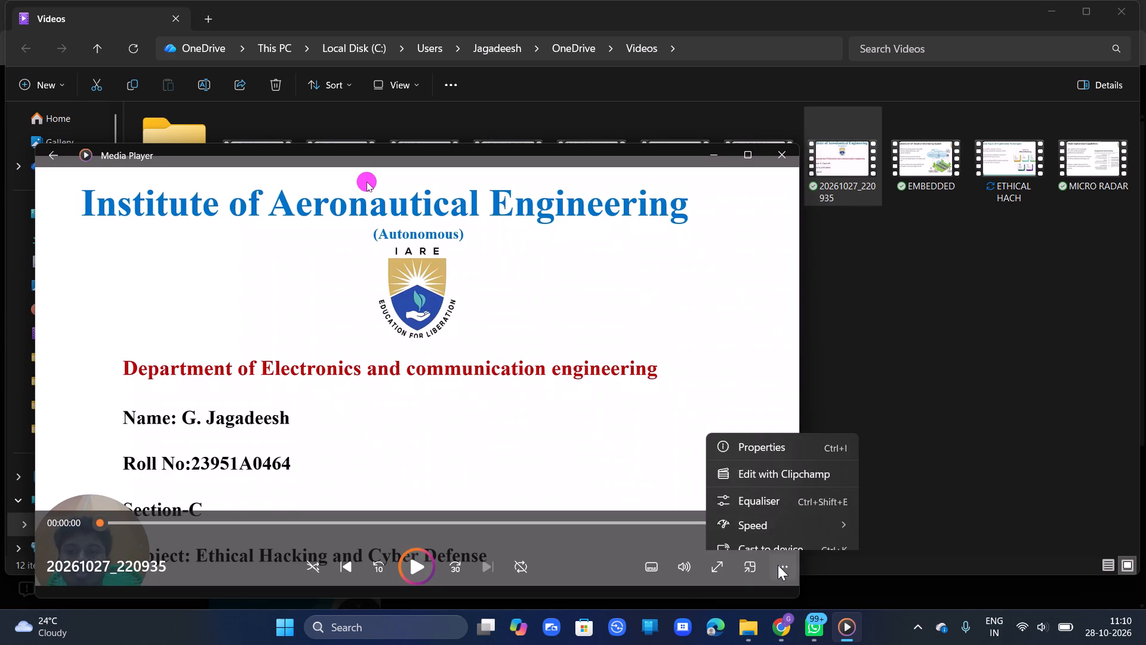
pyautogui.click(956, 450)
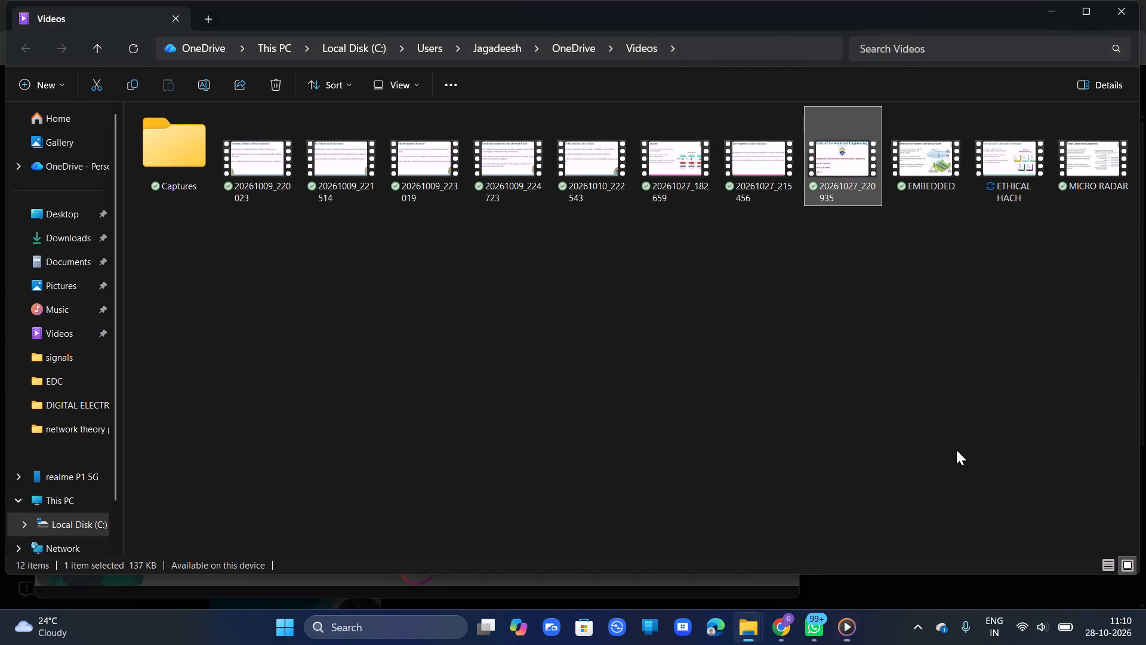
pyautogui.doubleClick(834, 164)
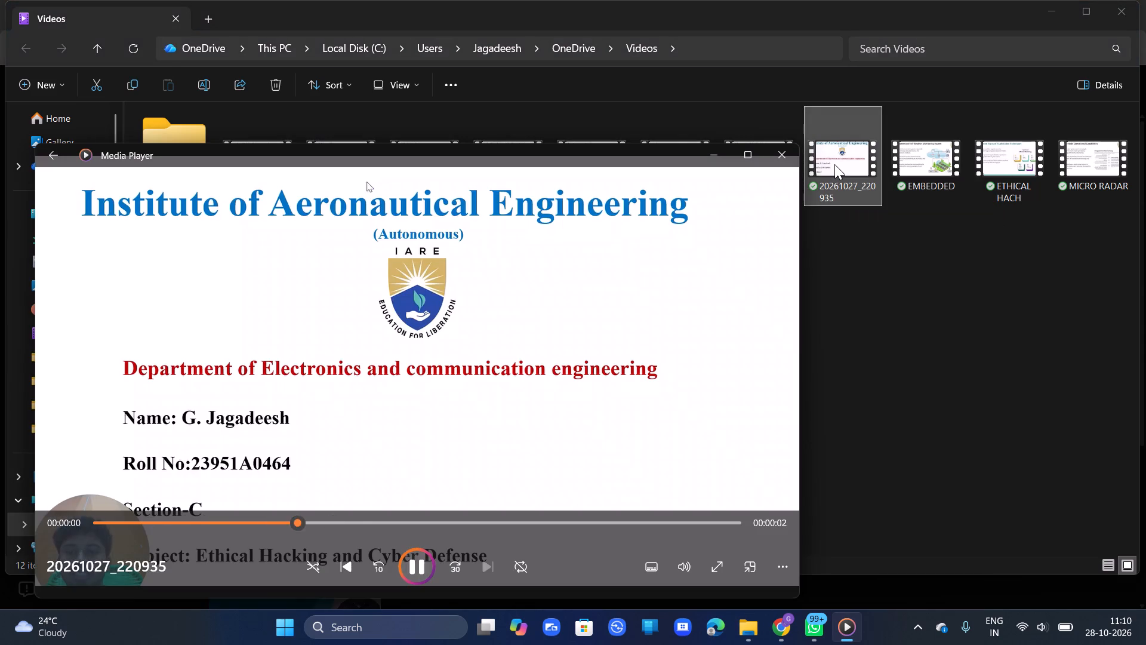
pyautogui.click(834, 164)
pyautogui.rightClick(834, 164)
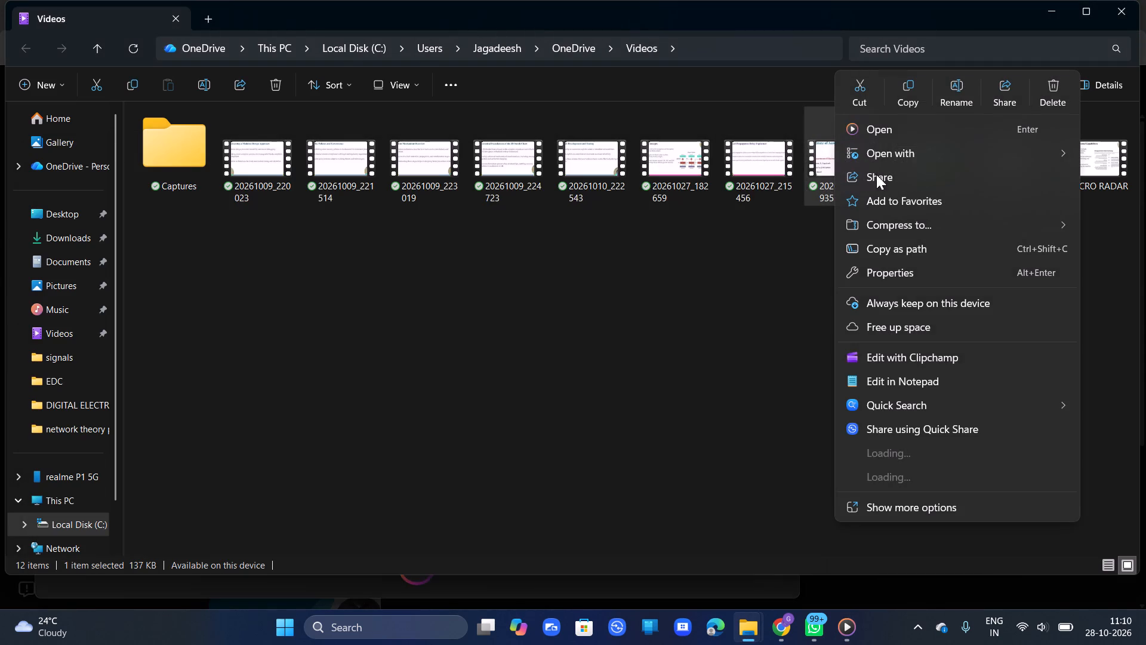
pyautogui.click(1060, 79)
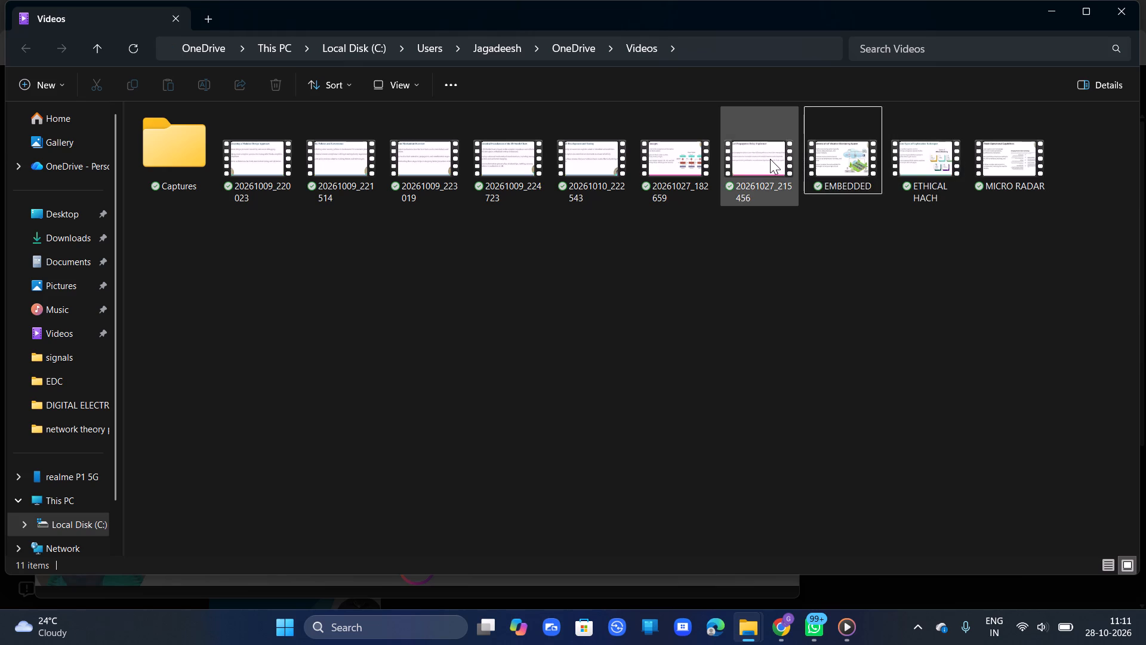
# Preview the video 20261027_215456 at several points to identify its subject.
pyautogui.doubleClick(770, 159)
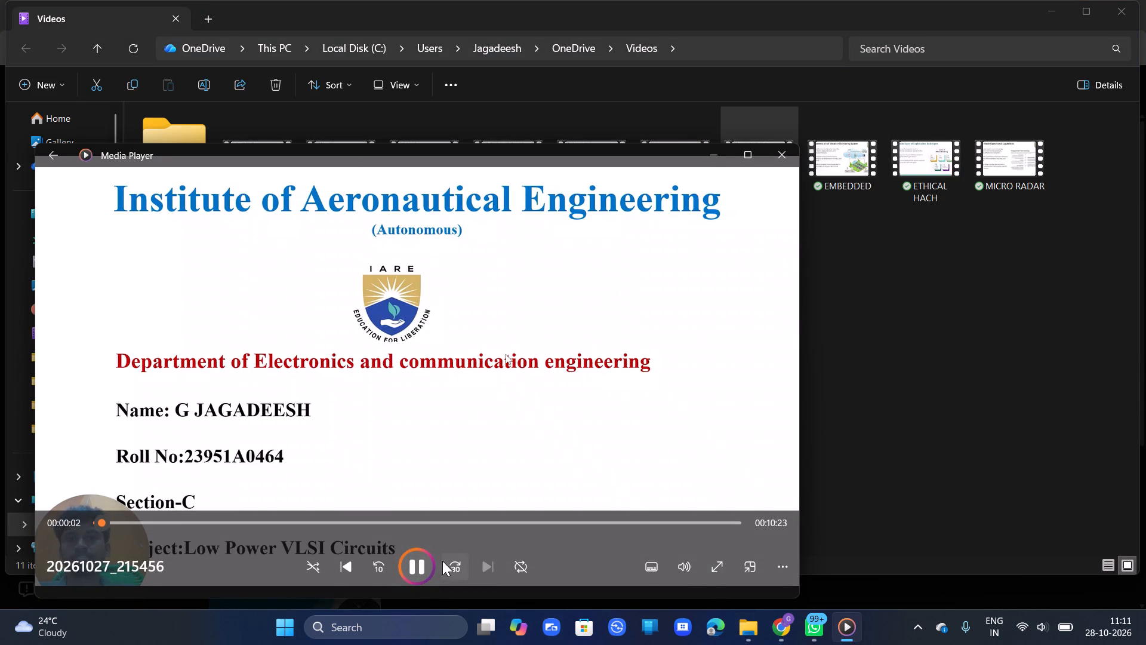
pyautogui.click(168, 522)
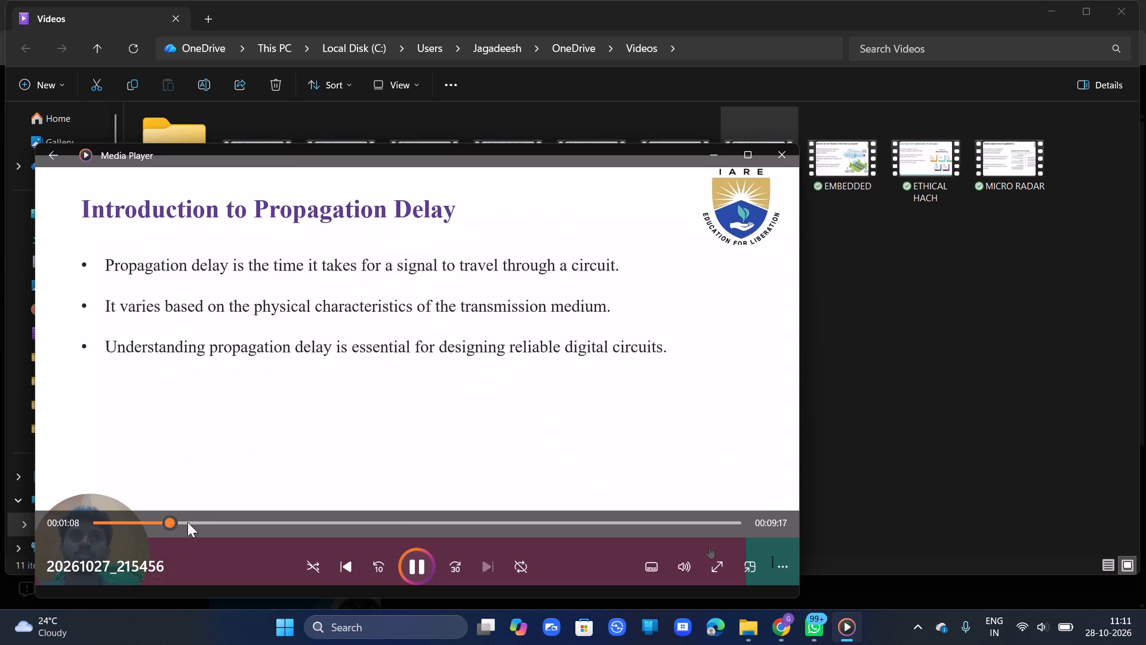
pyautogui.click(211, 520)
pyautogui.click(261, 520)
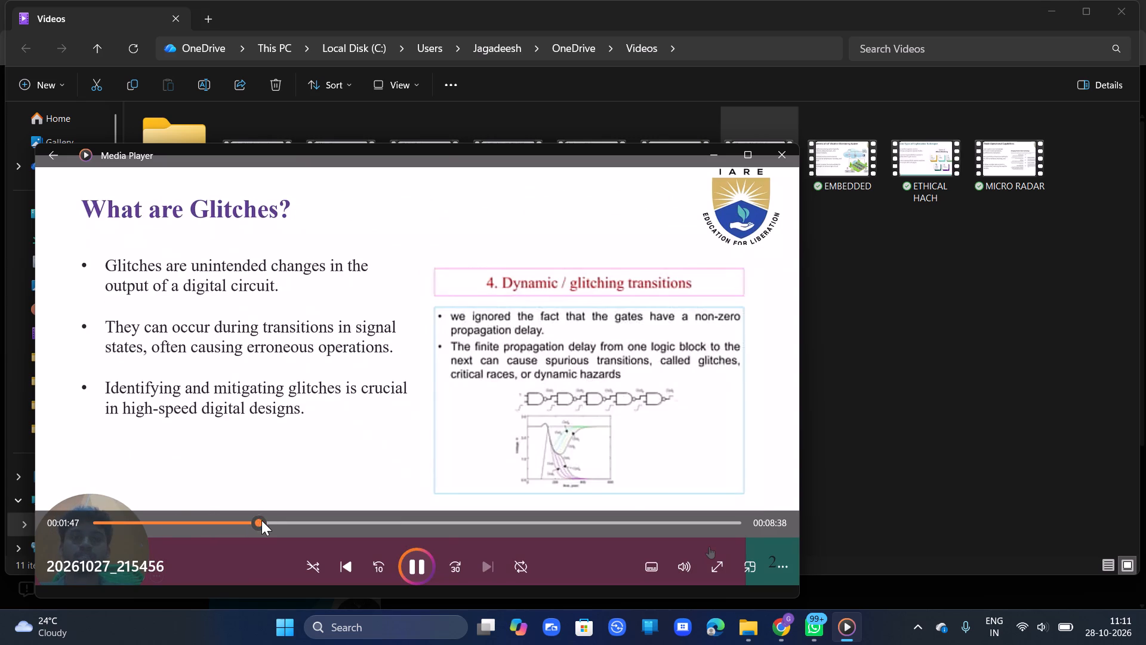
pyautogui.click(708, 149)
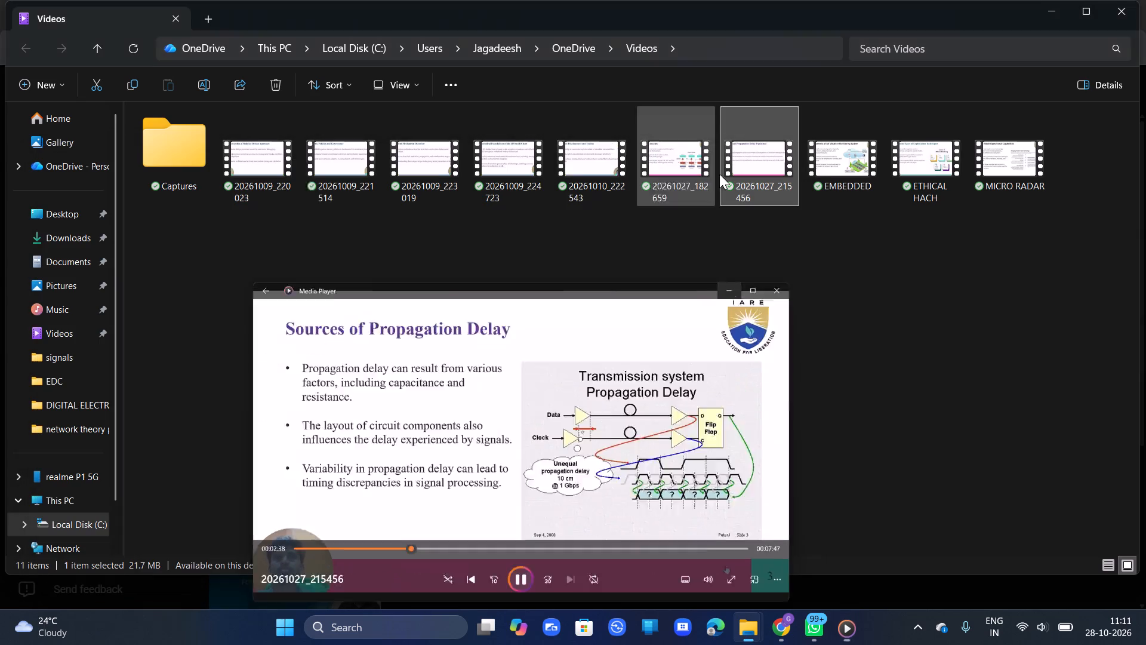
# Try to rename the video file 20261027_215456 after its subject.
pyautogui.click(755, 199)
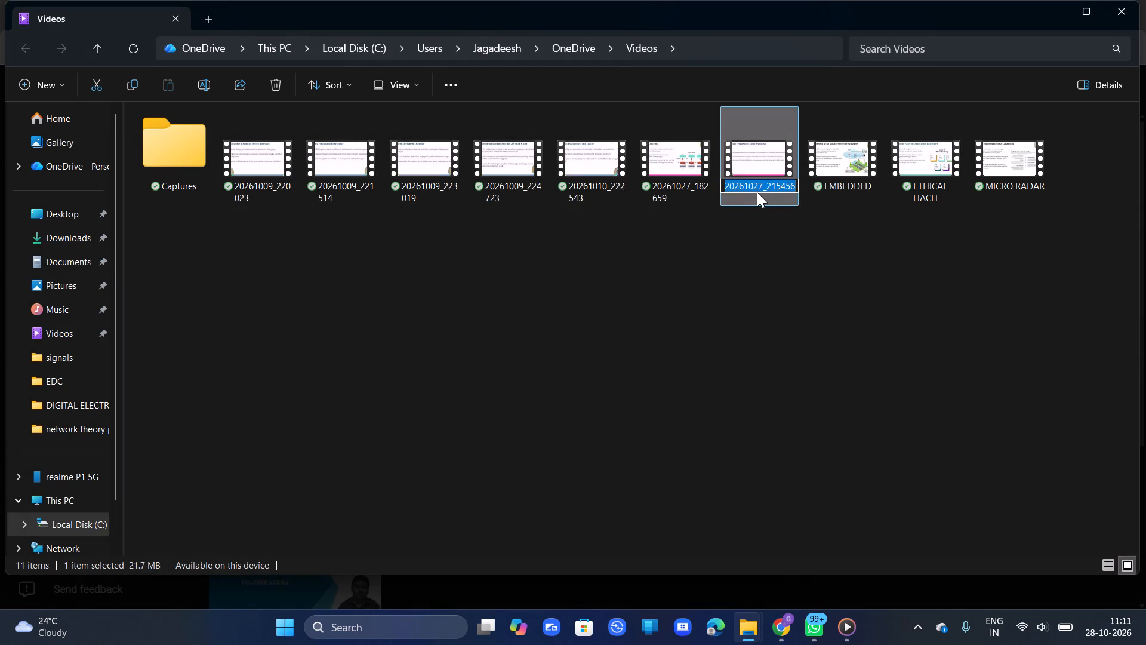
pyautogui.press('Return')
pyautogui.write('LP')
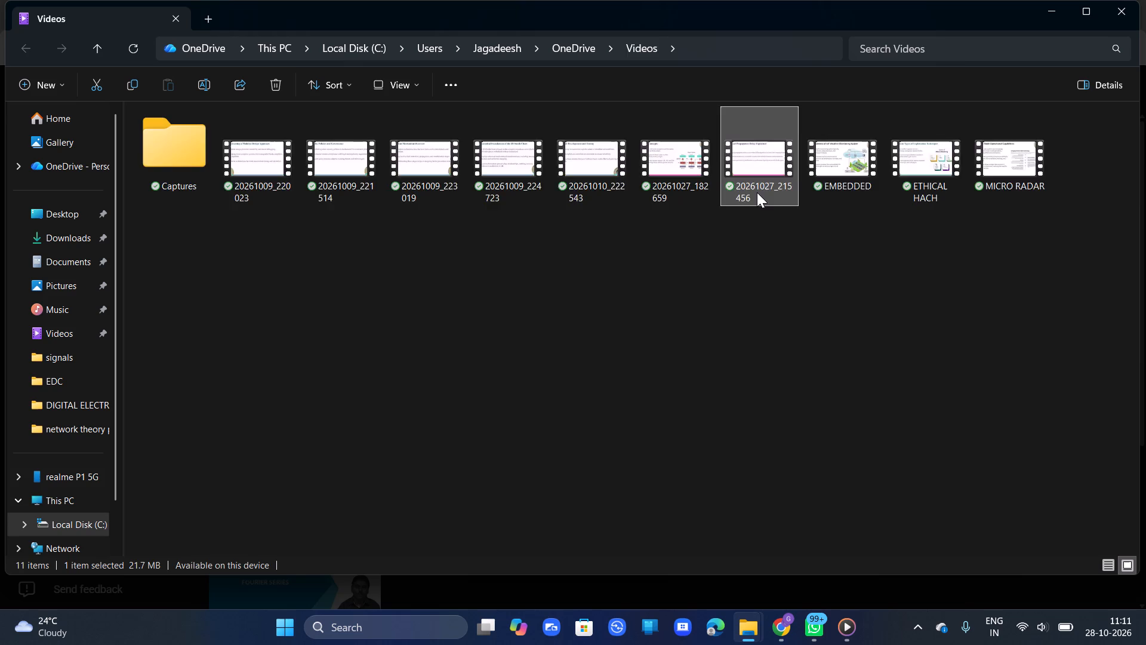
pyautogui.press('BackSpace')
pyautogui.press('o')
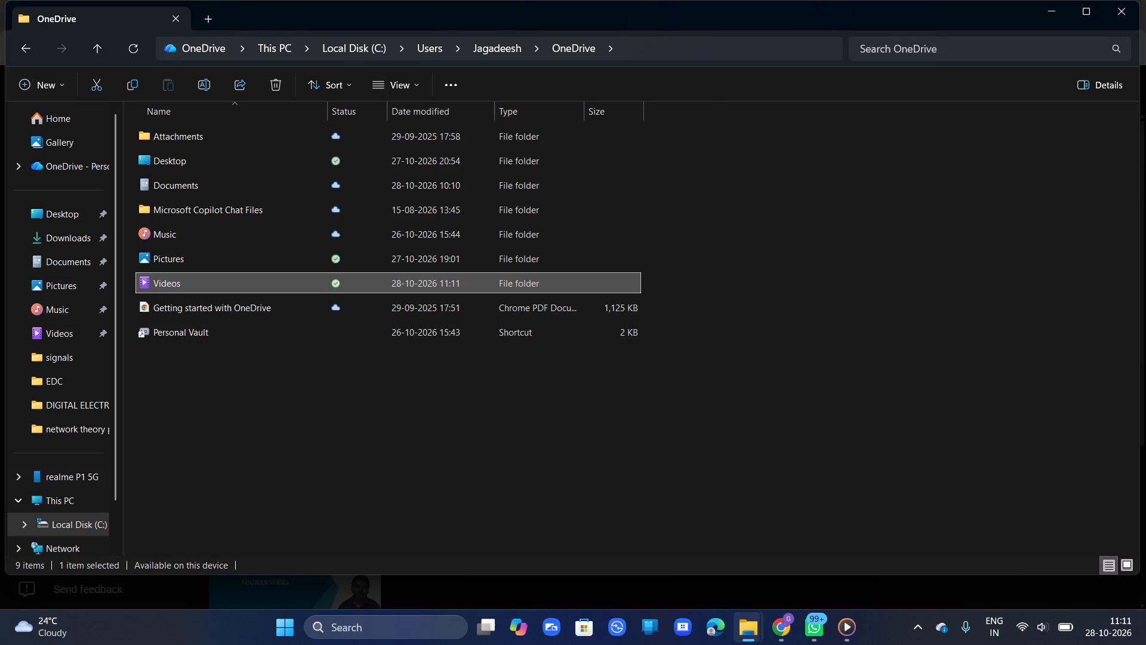
# Look through the recent media in Media Player for the recorded videos, and close the player.
pyautogui.click(846, 561)
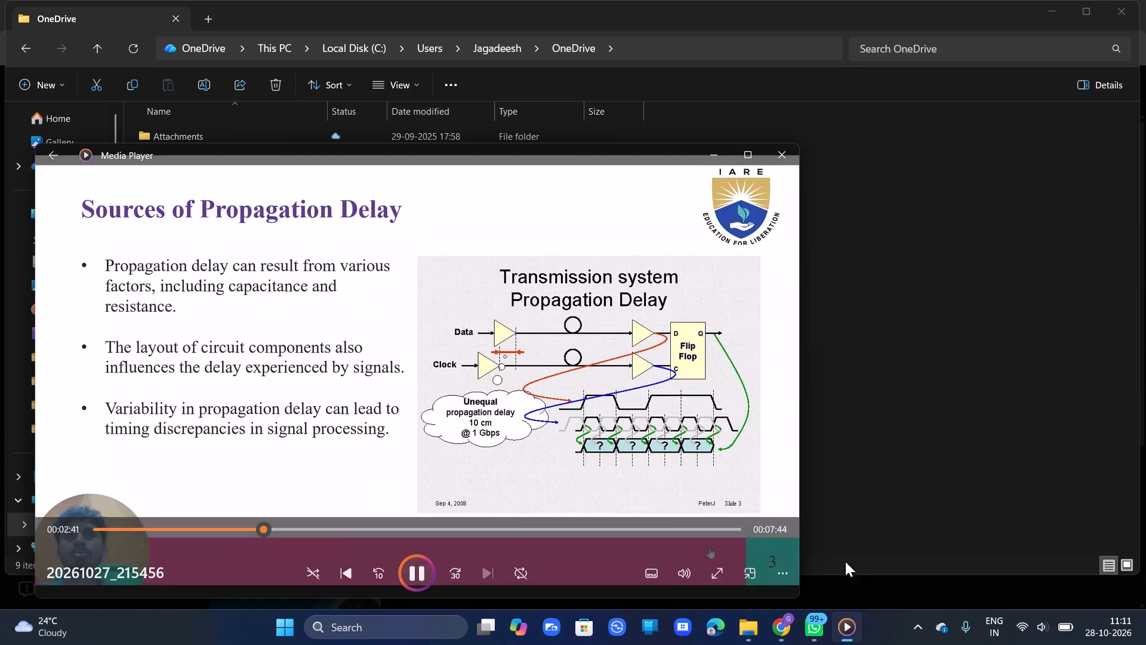
pyautogui.click(713, 159)
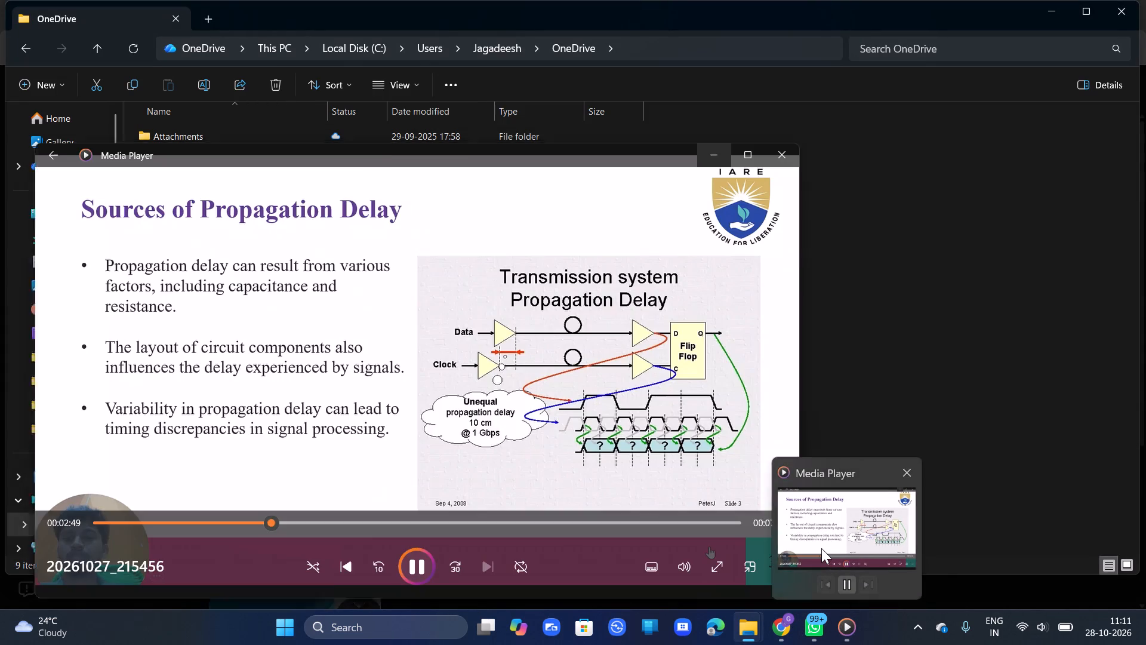
pyautogui.click(821, 548)
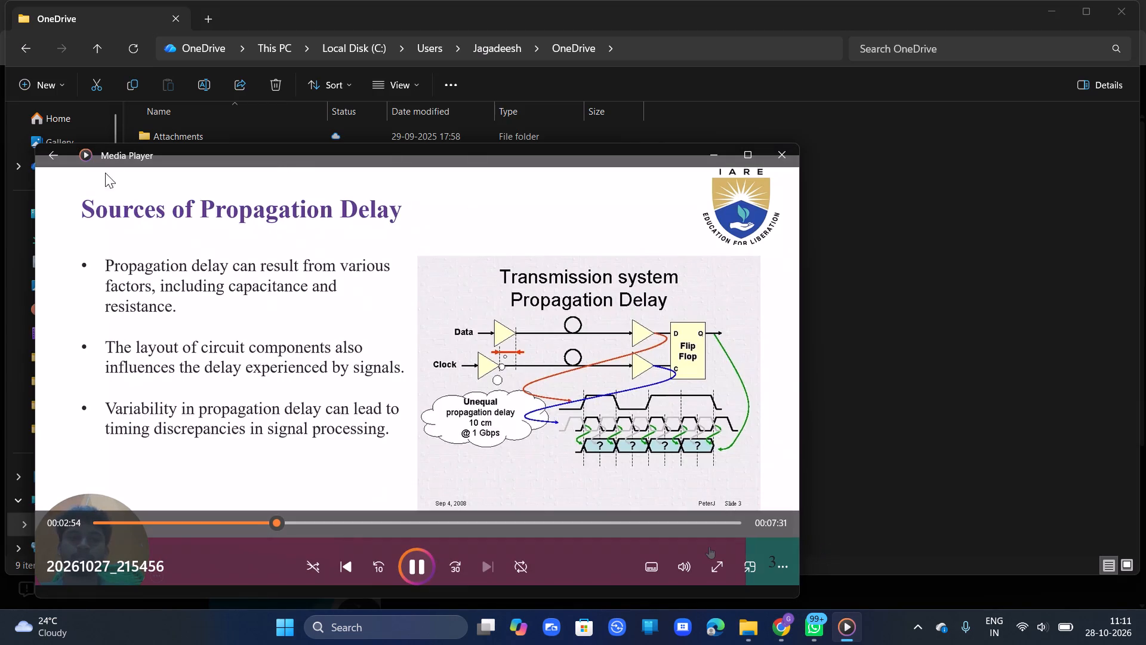
pyautogui.click(57, 150)
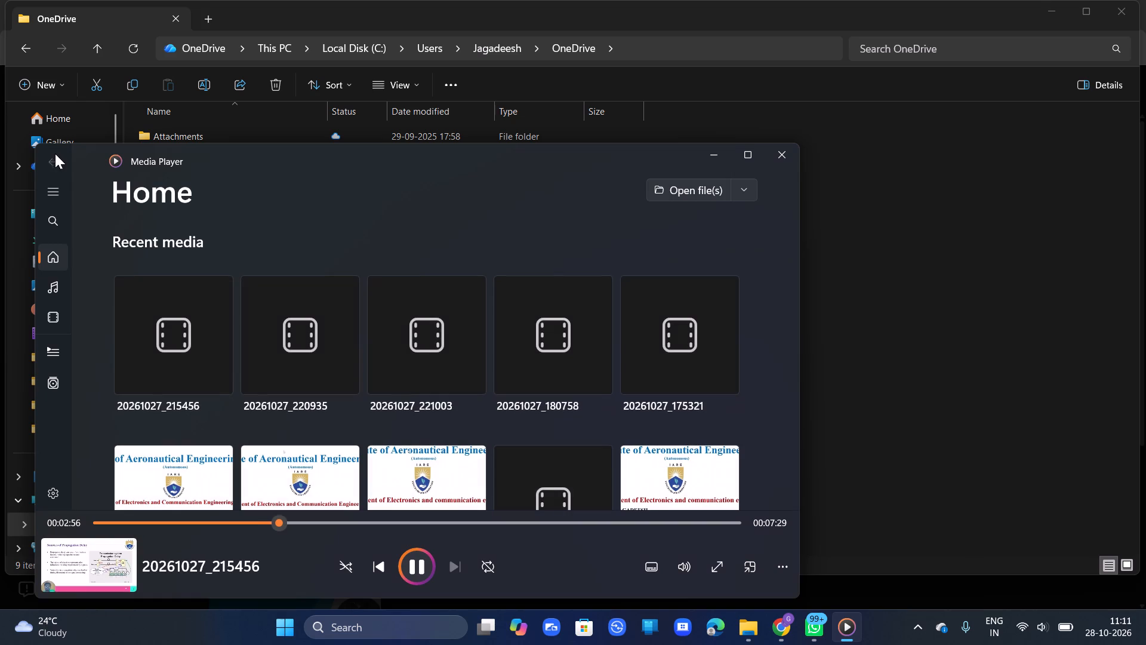
pyautogui.scroll(-3, 615, 395)
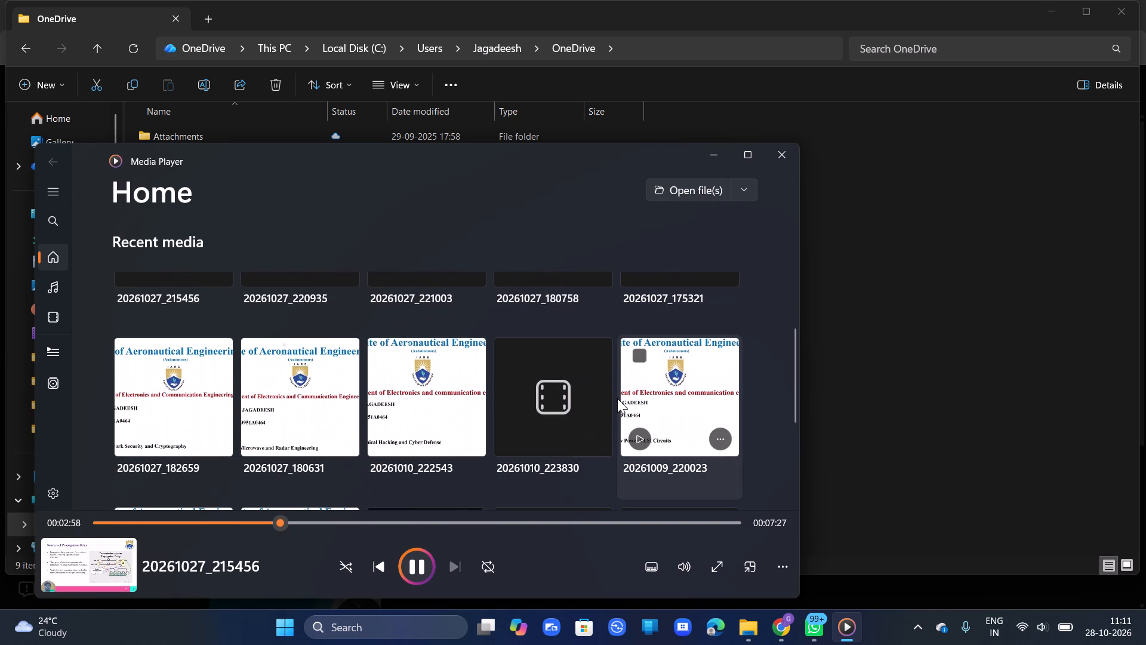
pyautogui.scroll(-7, 617, 398)
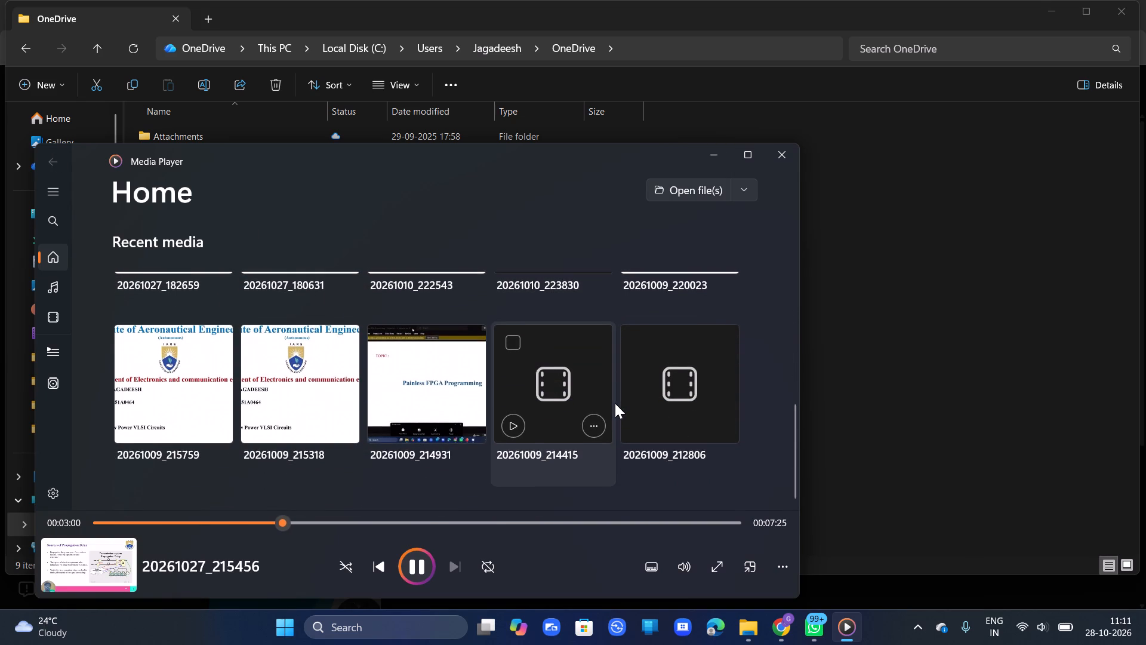
pyautogui.scroll(13, 615, 403)
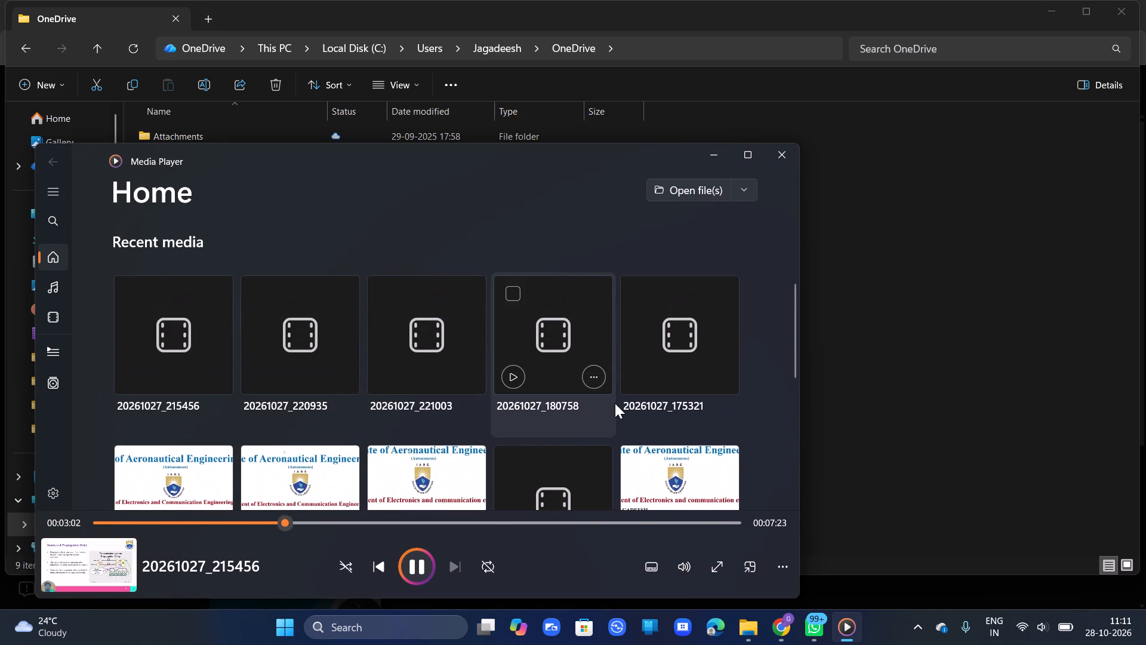
pyautogui.scroll(-3, 615, 403)
pyautogui.scroll(3, 615, 403)
pyautogui.scroll(-6, 615, 403)
pyautogui.scroll(3, 615, 403)
pyautogui.scroll(-4, 615, 403)
pyautogui.scroll(2, 615, 403)
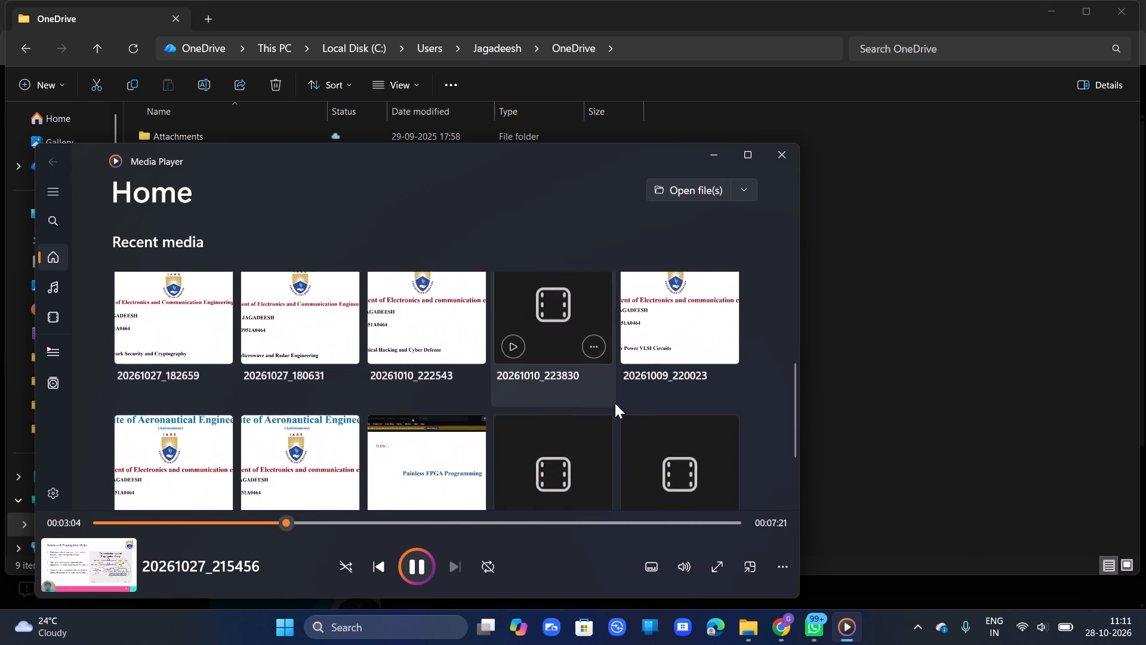
pyautogui.scroll(6, 615, 403)
pyautogui.click(790, 151)
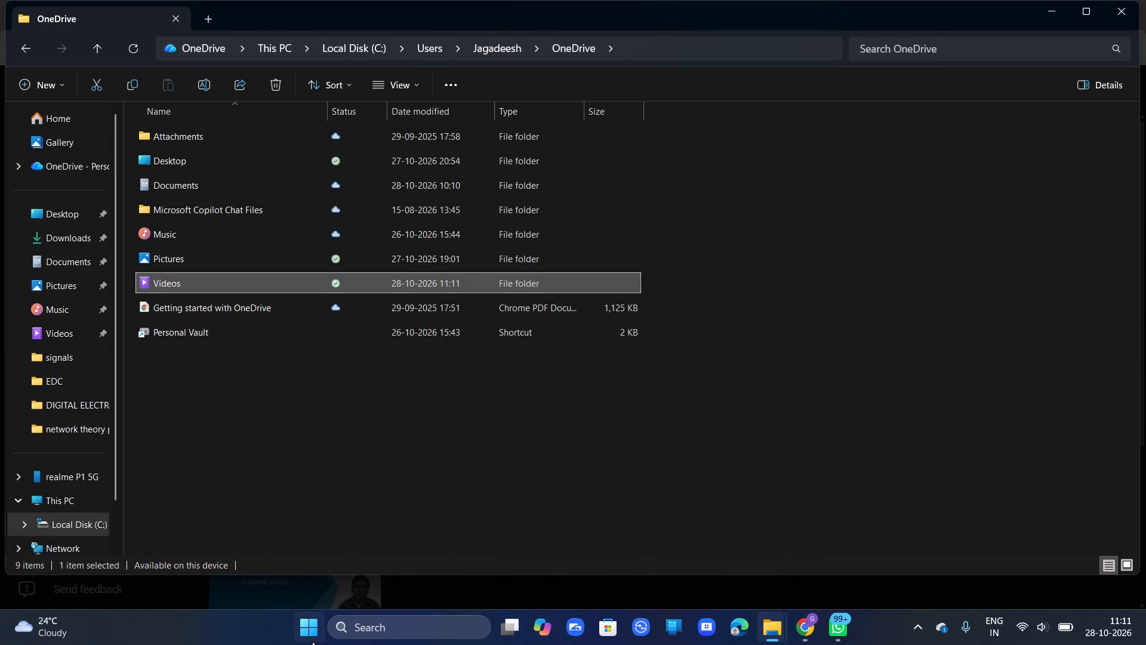
# Reopen the OneDrive Videos folder from the recent searches.
pyautogui.click(360, 619)
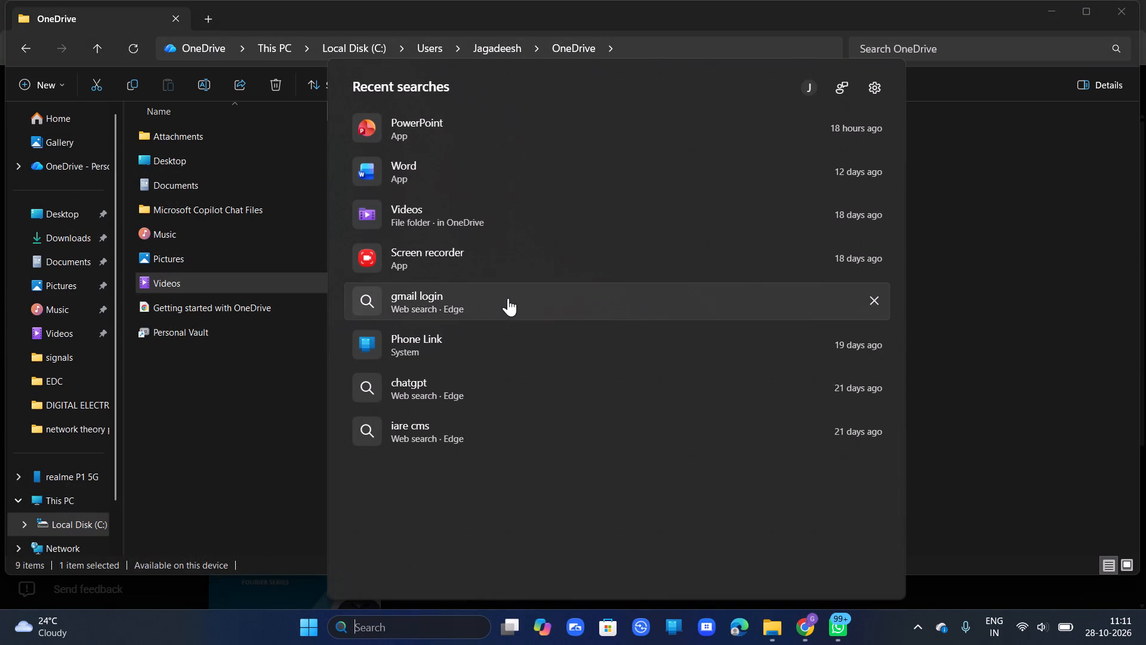
pyautogui.click(520, 226)
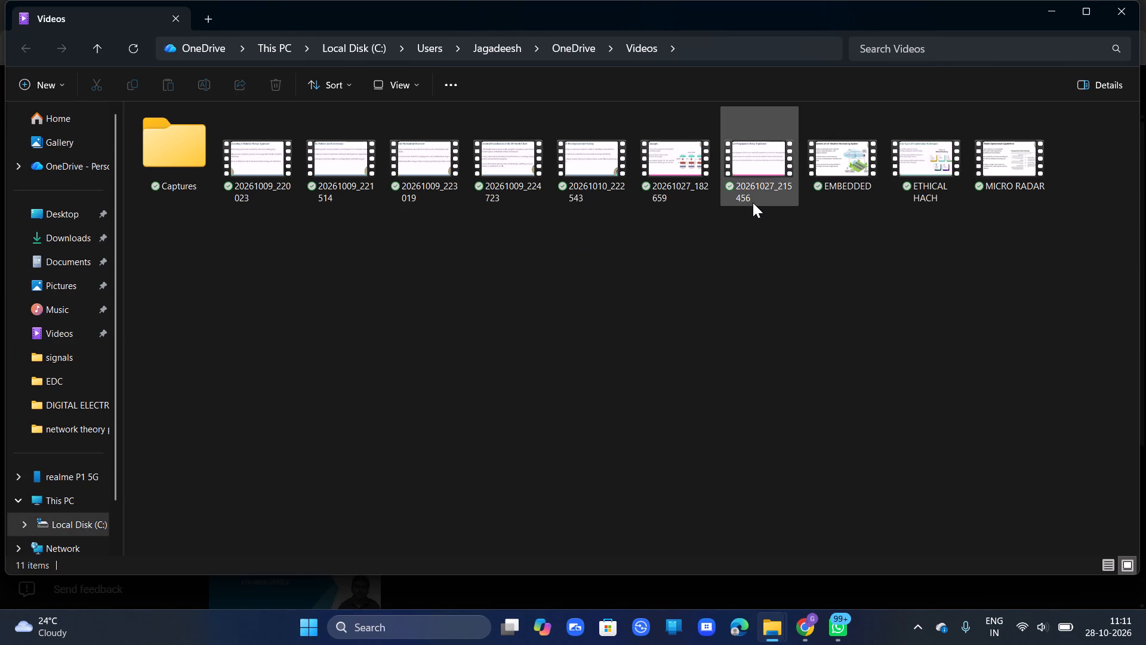
# Check the subject on the title slide of the video 20261027_215456, and rename the file as LOW VLSI.
pyautogui.doubleClick(765, 165)
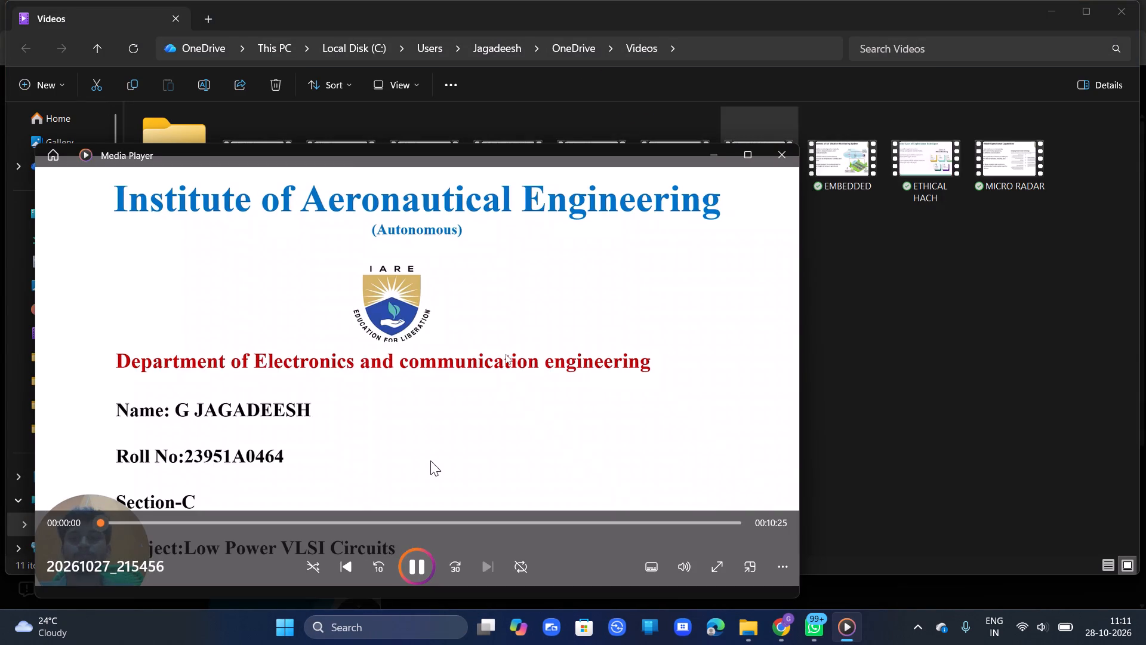
pyautogui.click(415, 575)
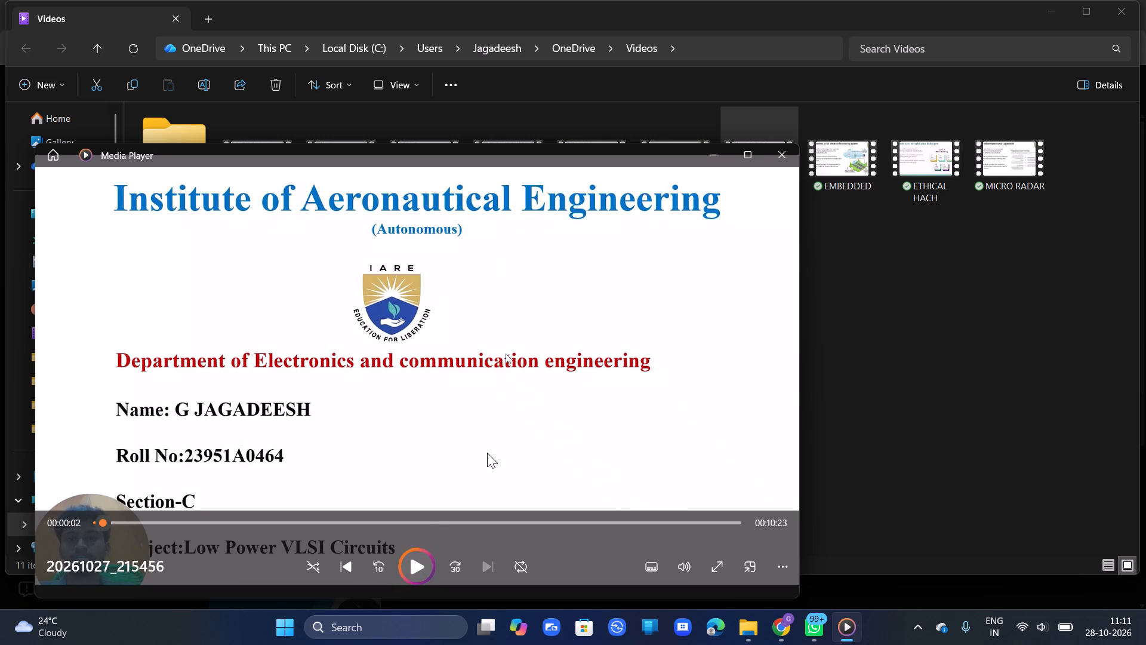
pyautogui.click(706, 156)
pyautogui.click(749, 193)
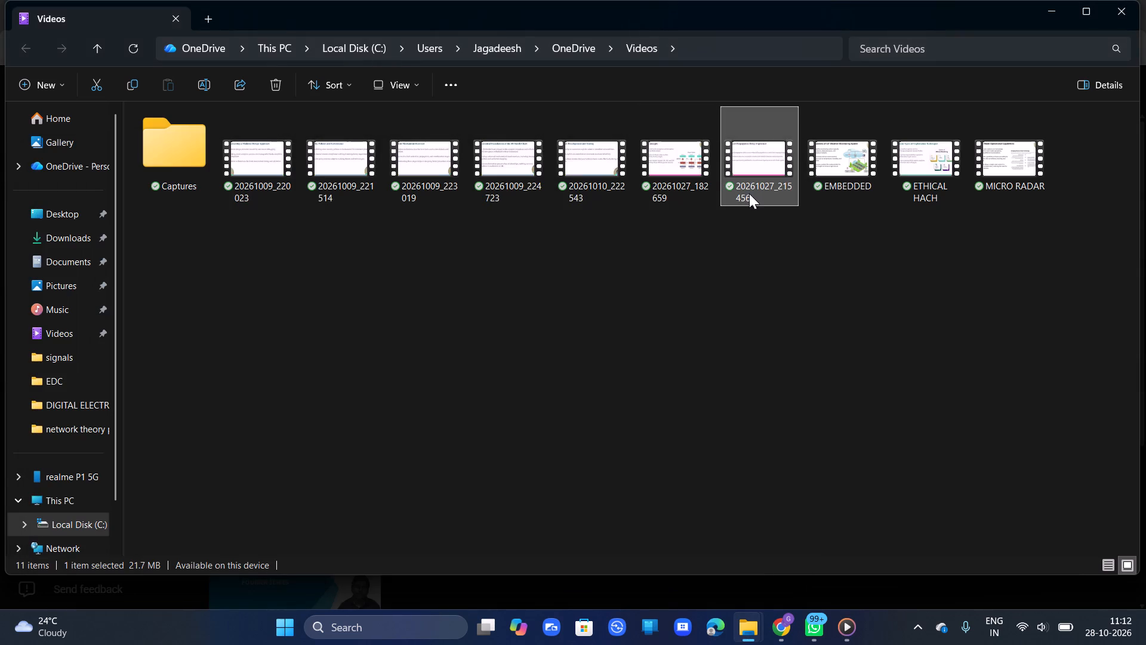
pyautogui.press('BackSpace')
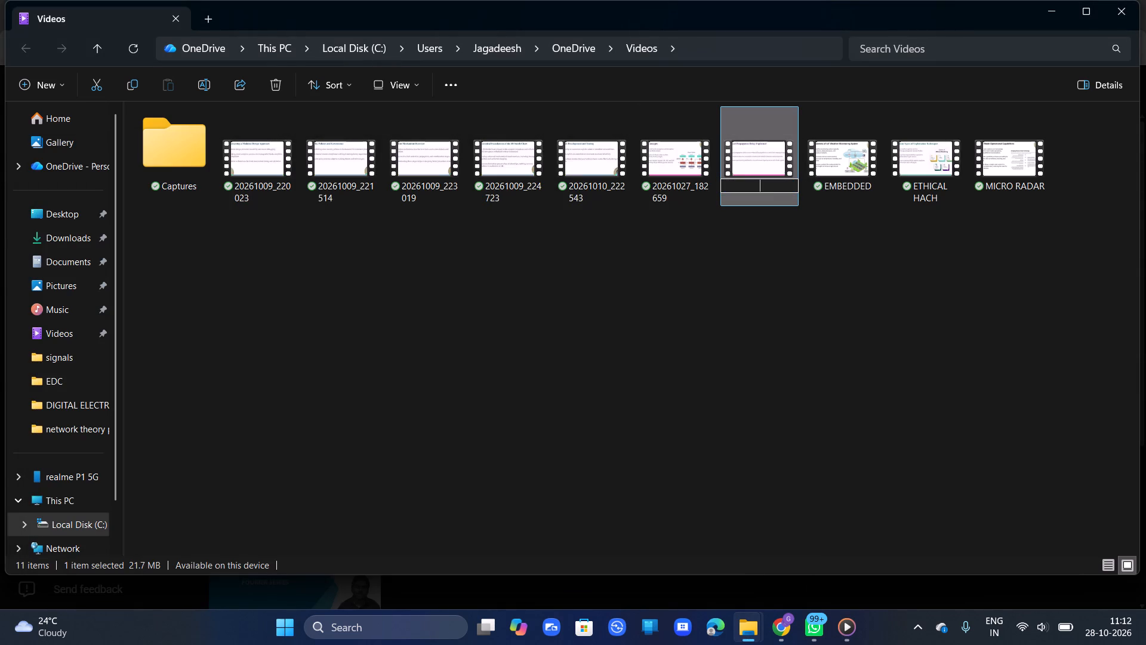
pyautogui.write('LOW')
pyautogui.press('space')
pyautogui.write('VLSI')
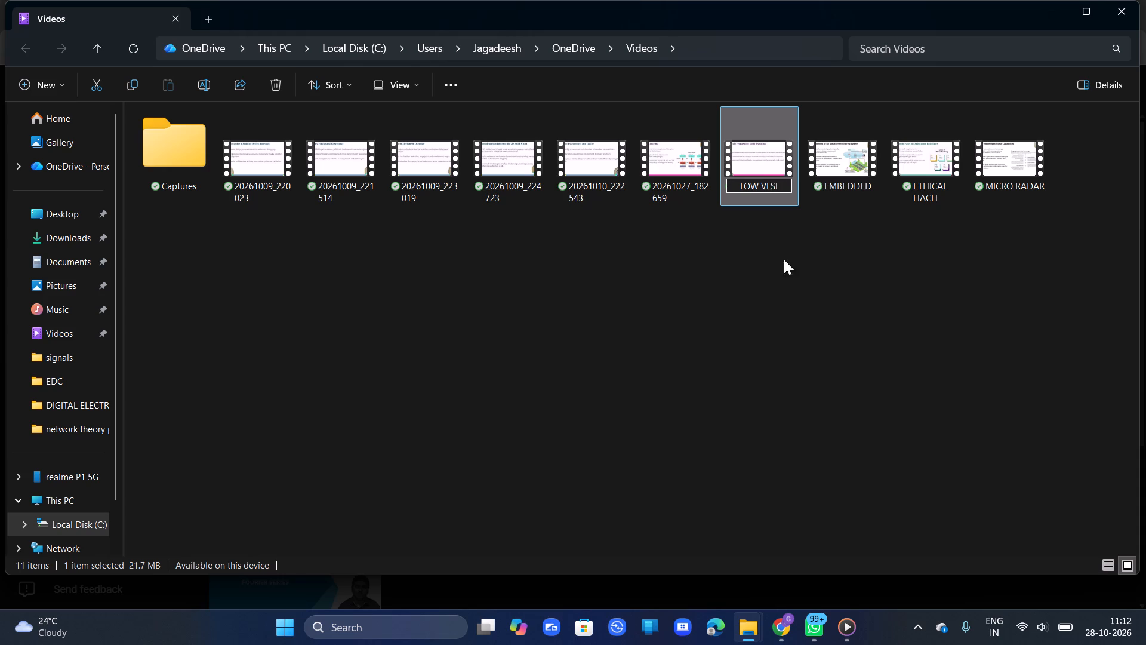
pyautogui.click(798, 311)
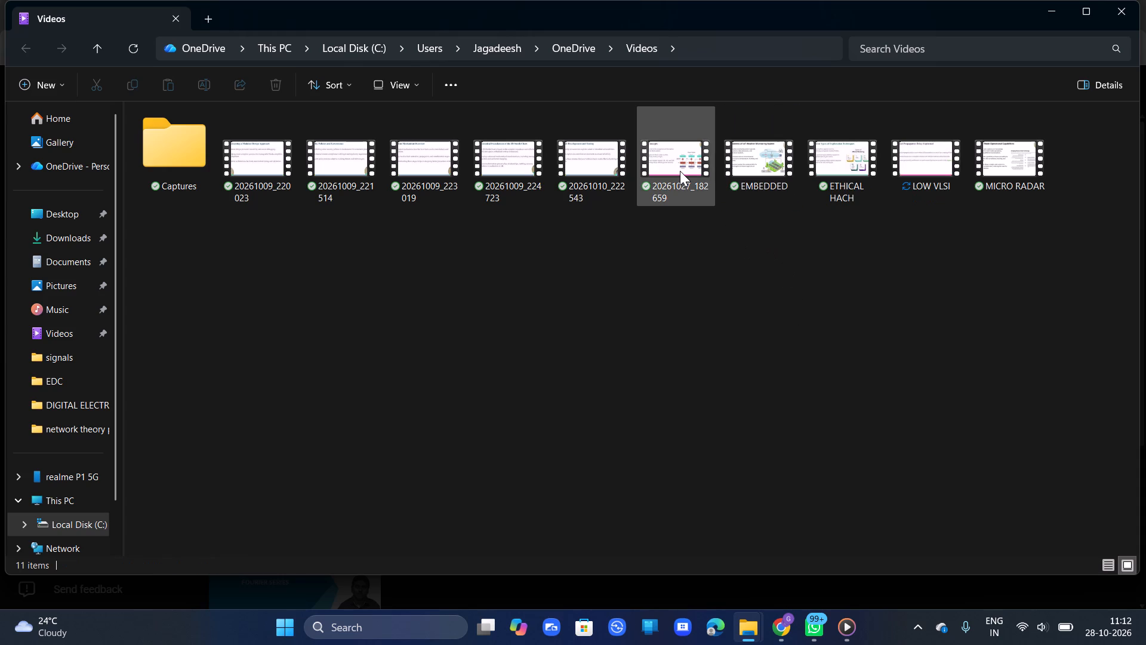
# Preview the video 20261027_182659 to identify its subject, and rename the file as NETWORK AND CRYP.
pyautogui.doubleClick(680, 171)
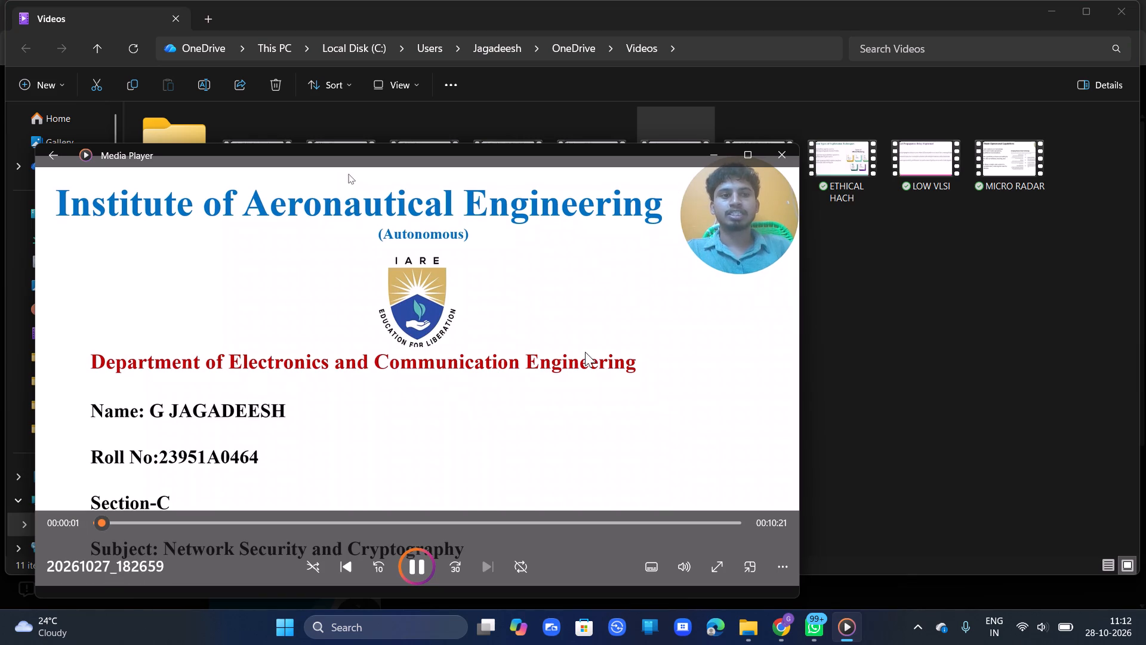
pyautogui.click(426, 569)
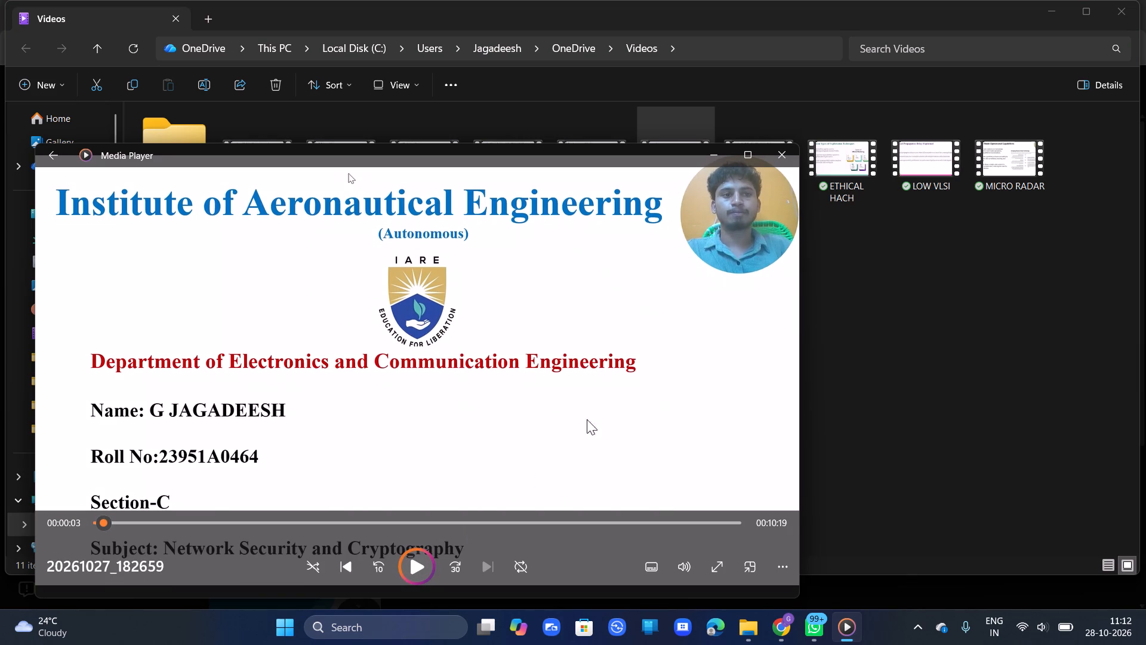
pyautogui.click(723, 156)
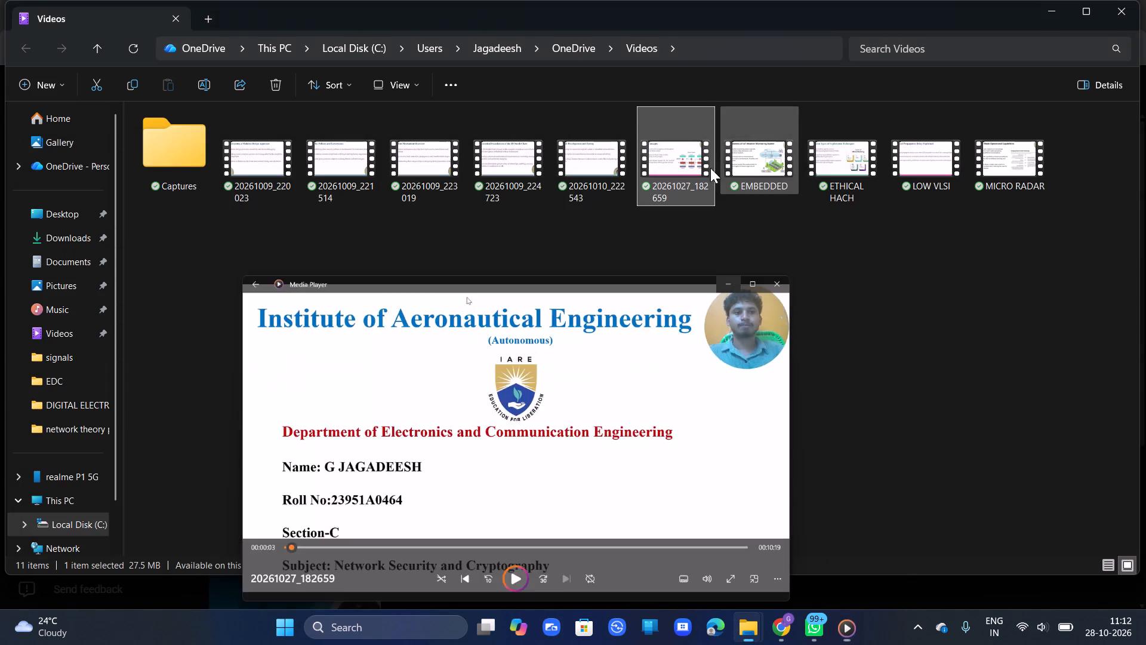
pyautogui.click(683, 190)
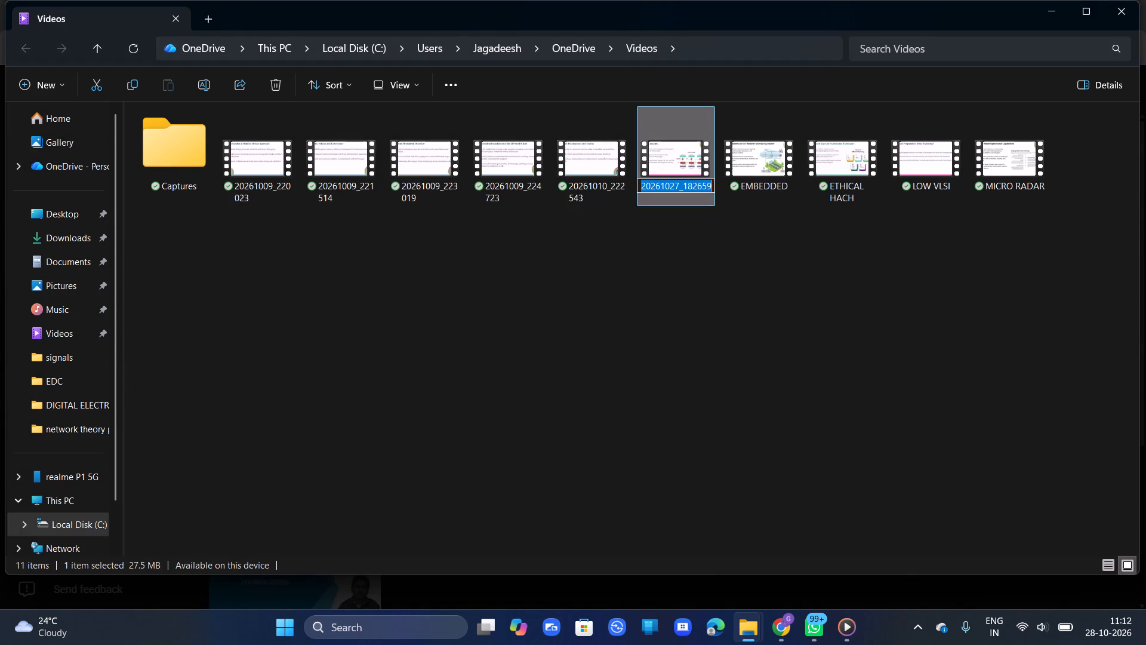
pyautogui.press('BackSpace')
pyautogui.write('NETW')
pyautogui.press('o')
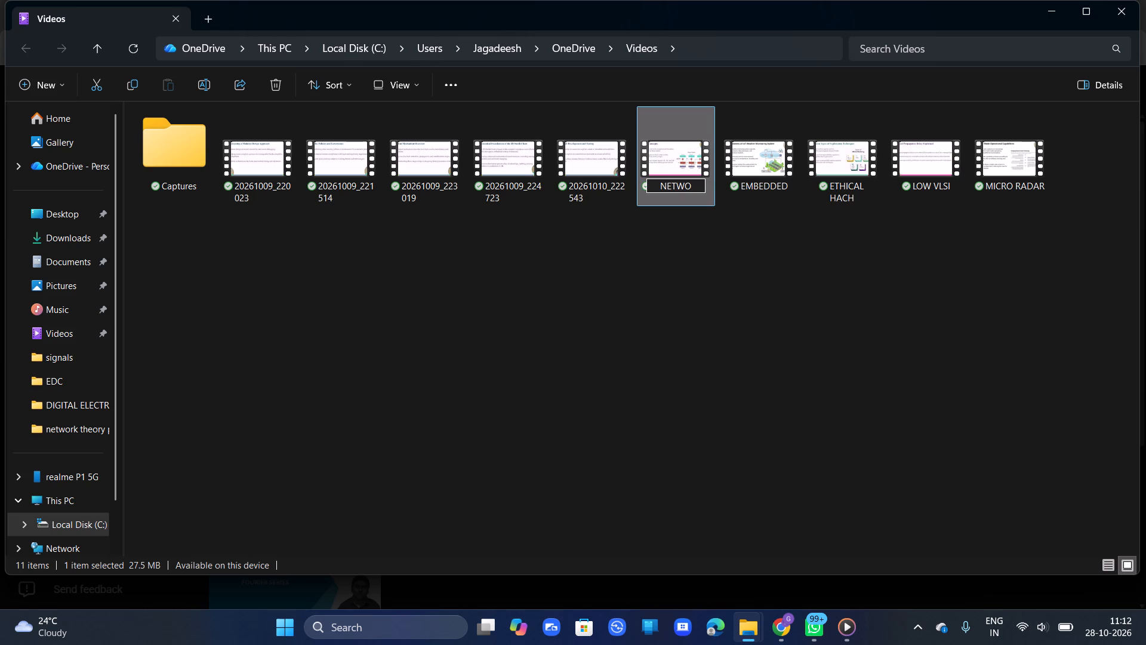
pyautogui.write('RK AND C')
pyautogui.write('RYP')
pyautogui.click(635, 297)
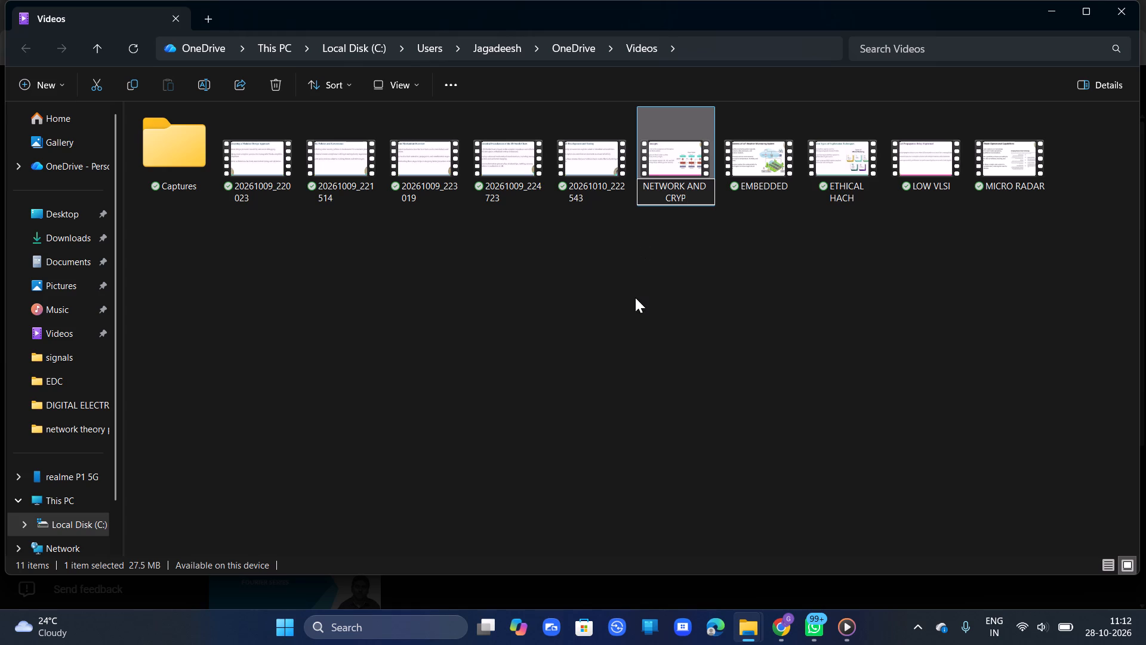
pyautogui.click(649, 272)
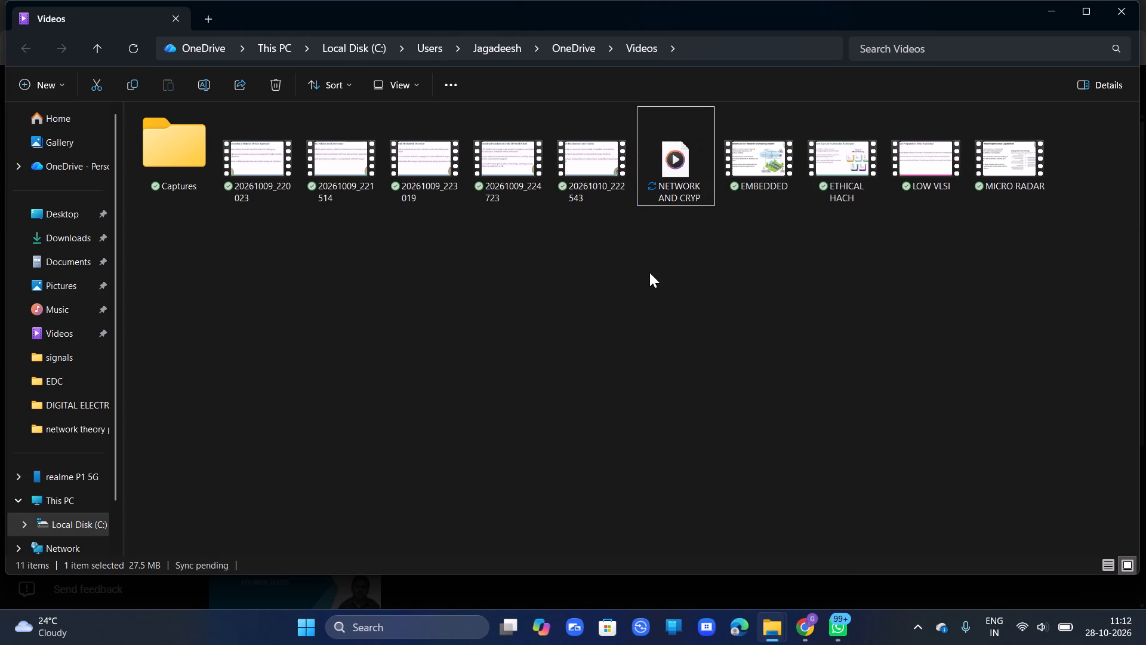
# Preview the video 20261010_222543 to check the subject on its title slide, pause it and minimize the player.
pyautogui.doubleClick(596, 168)
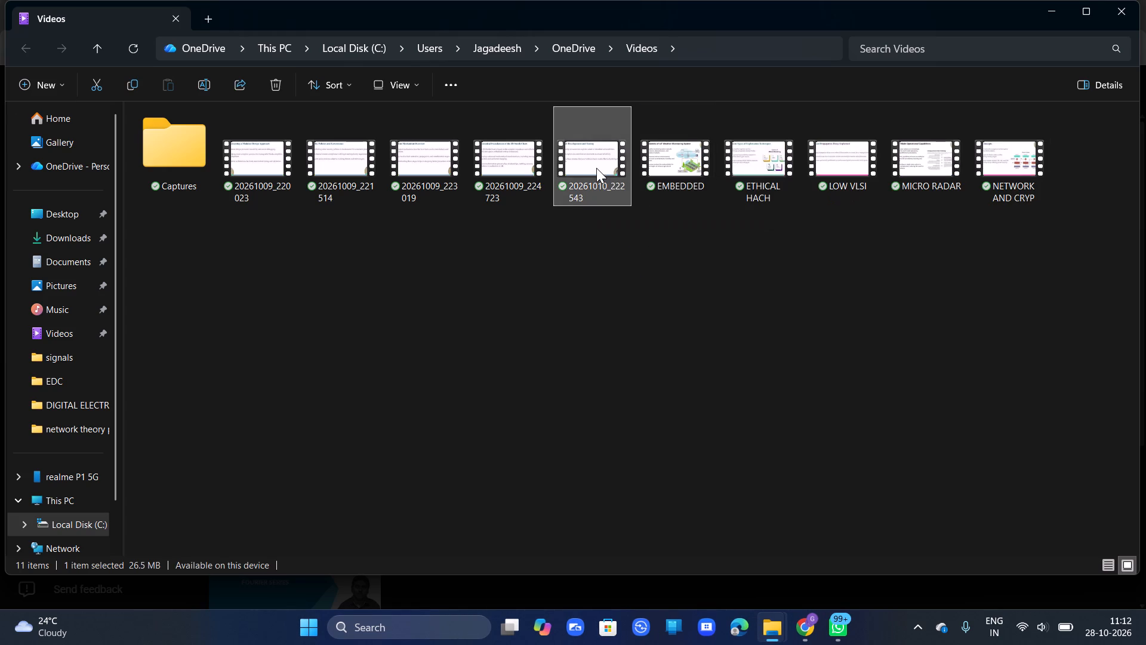
pyautogui.doubleClick(596, 168)
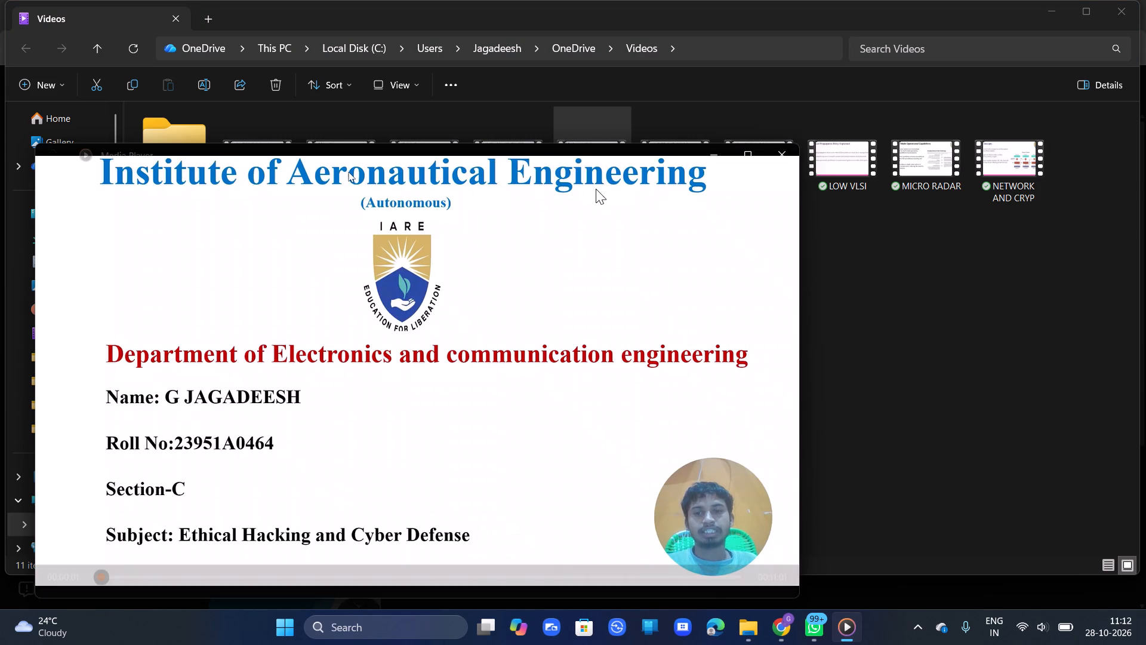
pyautogui.click(406, 564)
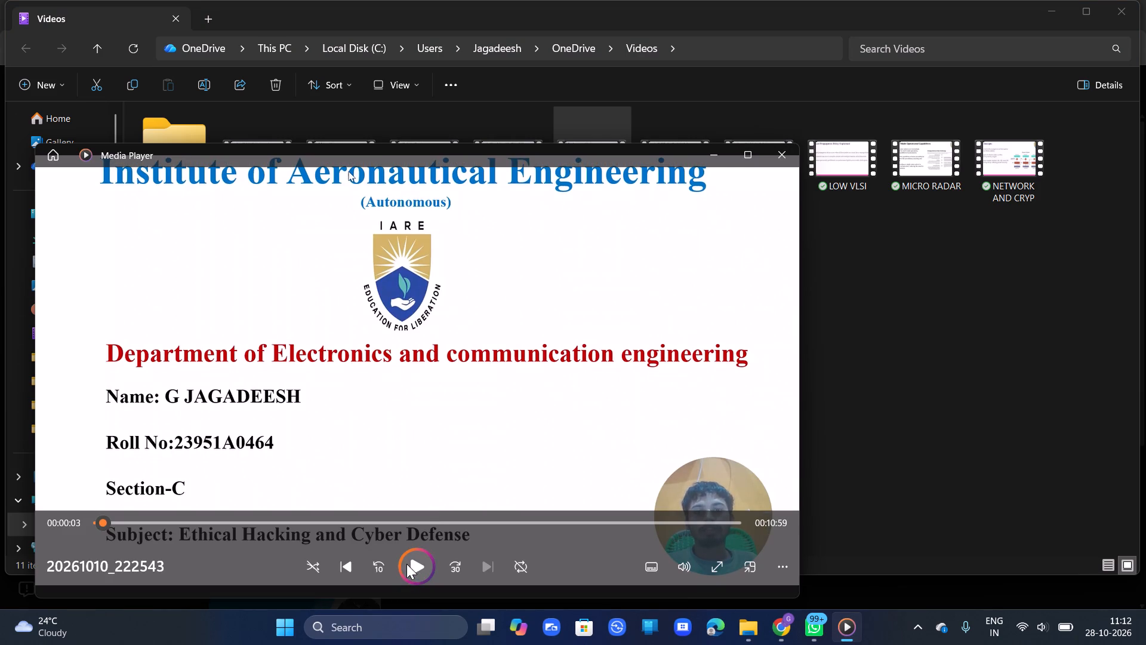
pyautogui.click(707, 152)
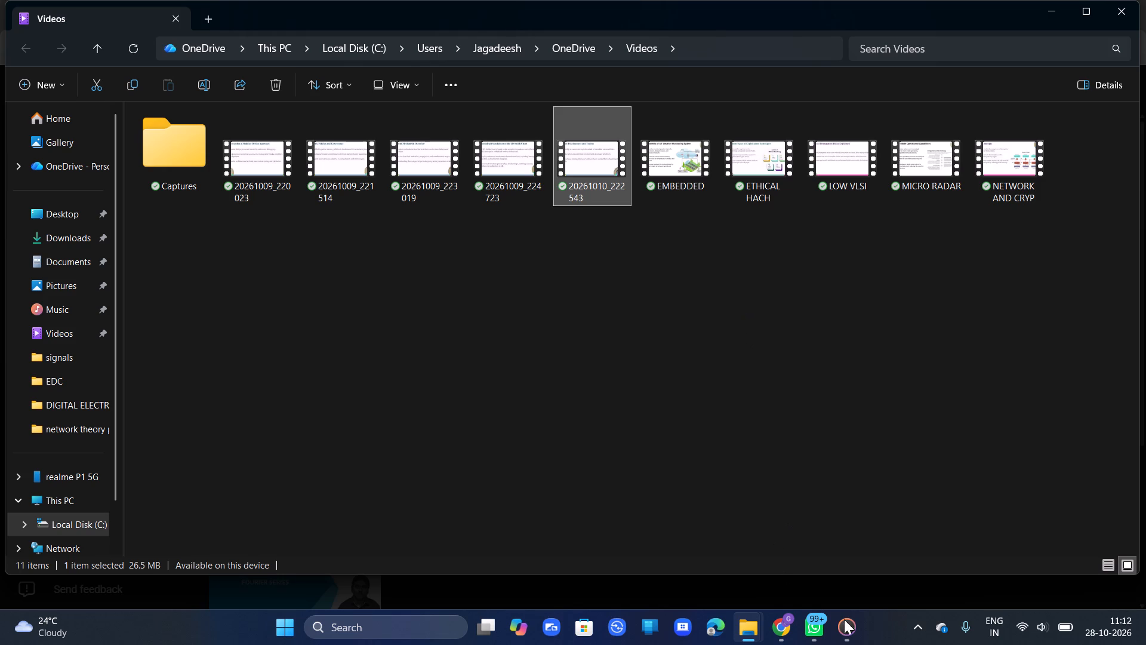
pyautogui.click(793, 637)
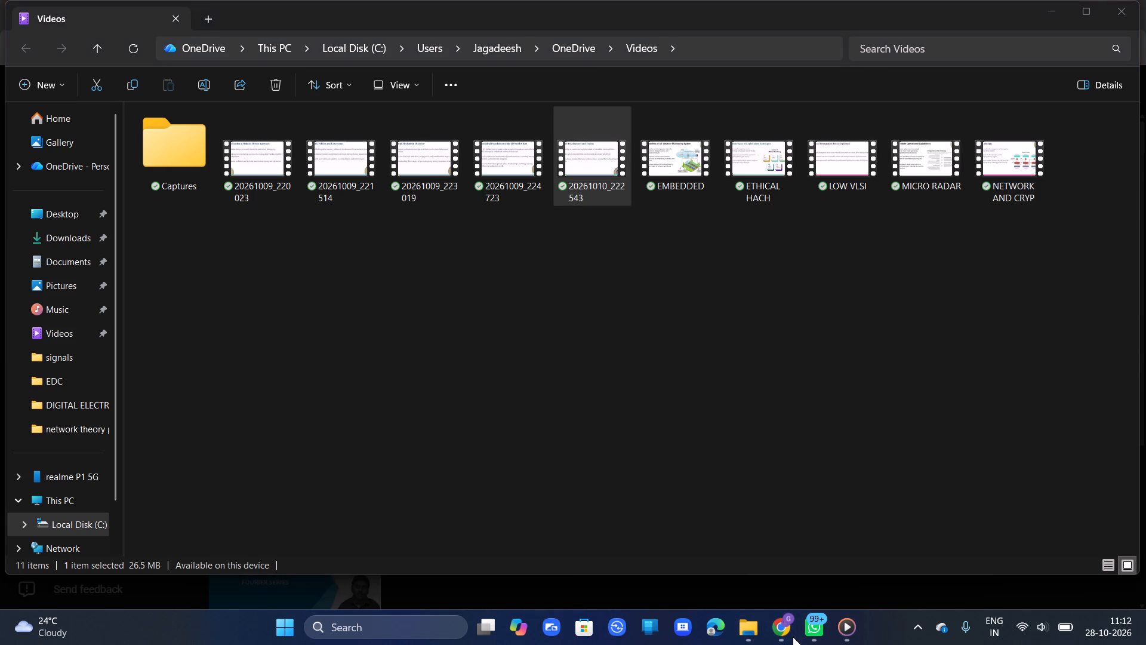
pyautogui.click(785, 629)
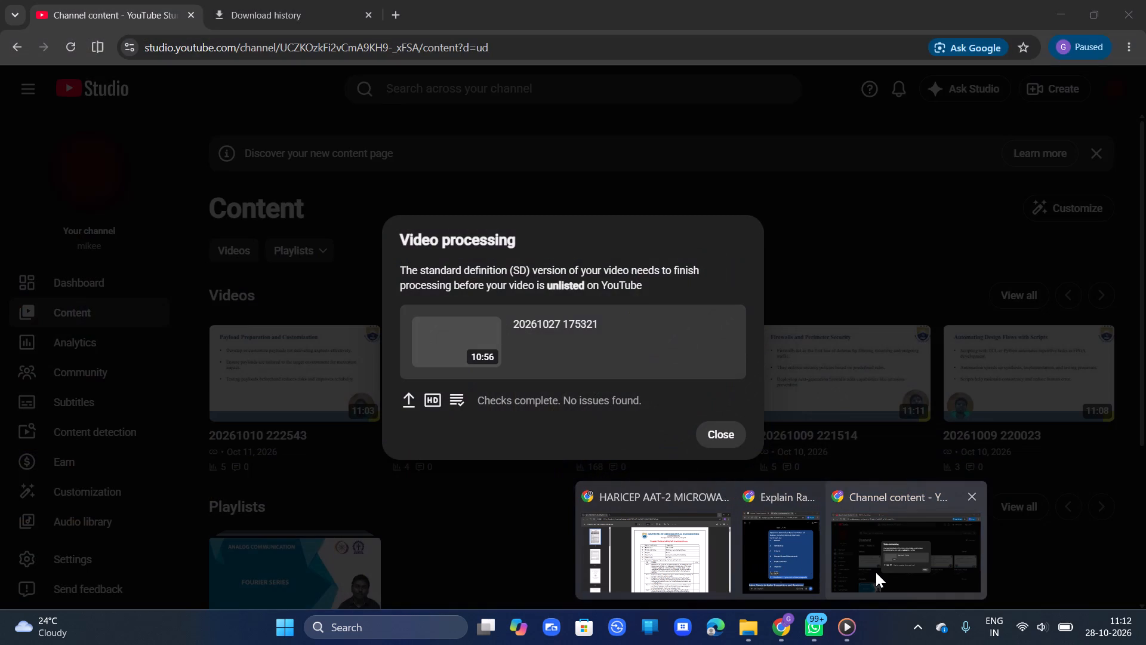
pyautogui.click(876, 572)
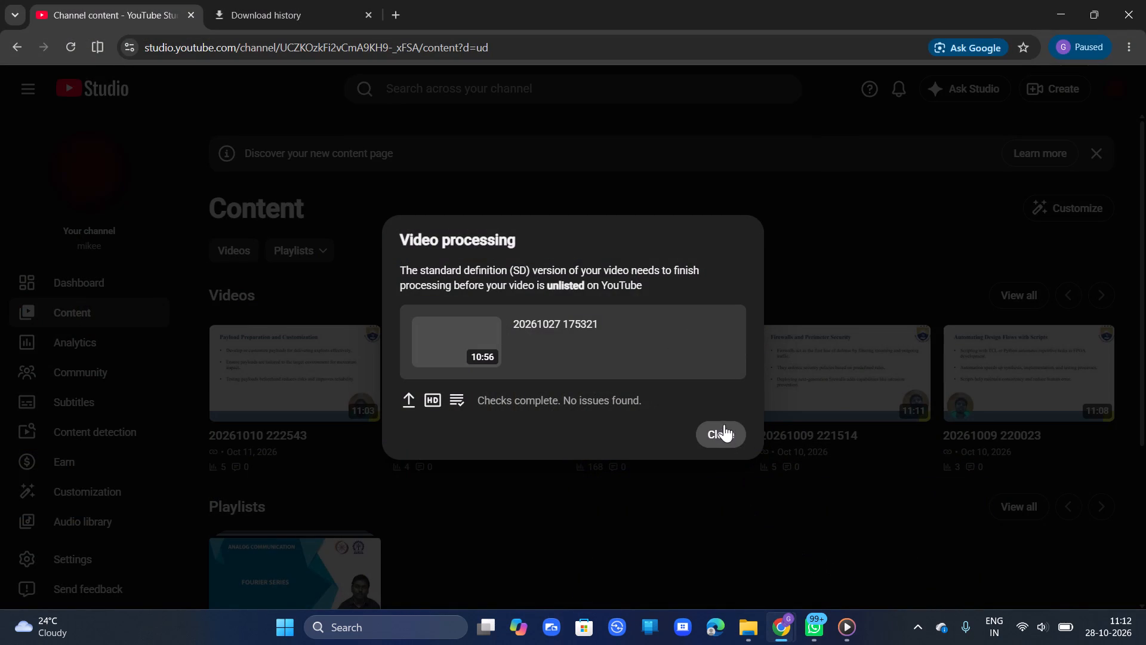
pyautogui.click(724, 430)
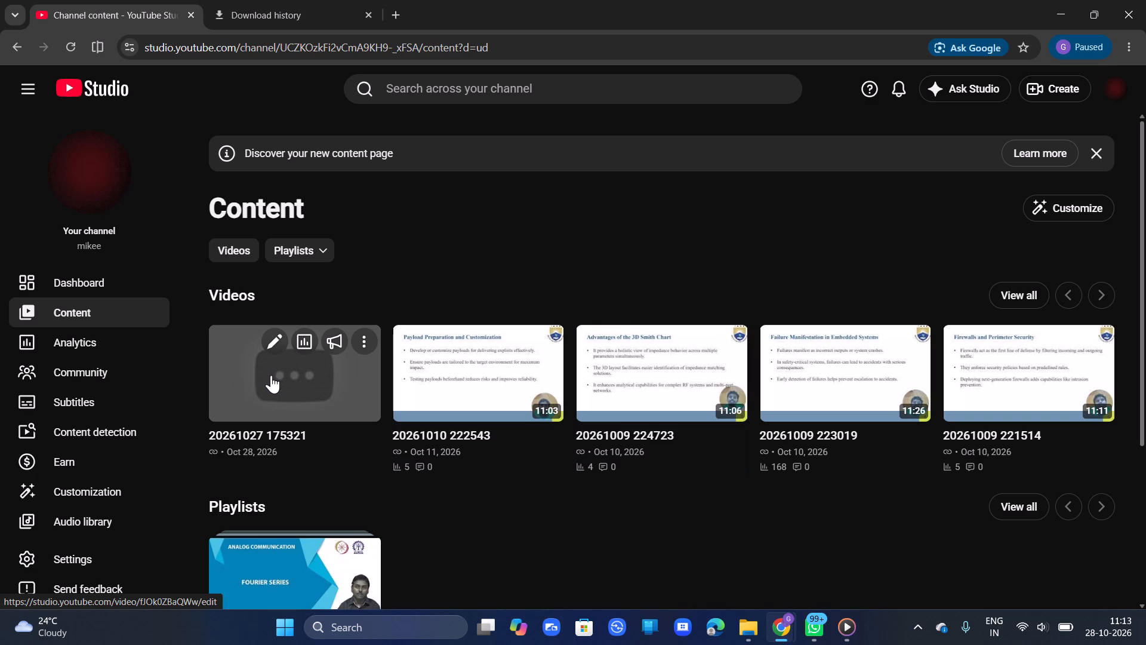
pyautogui.click(285, 389)
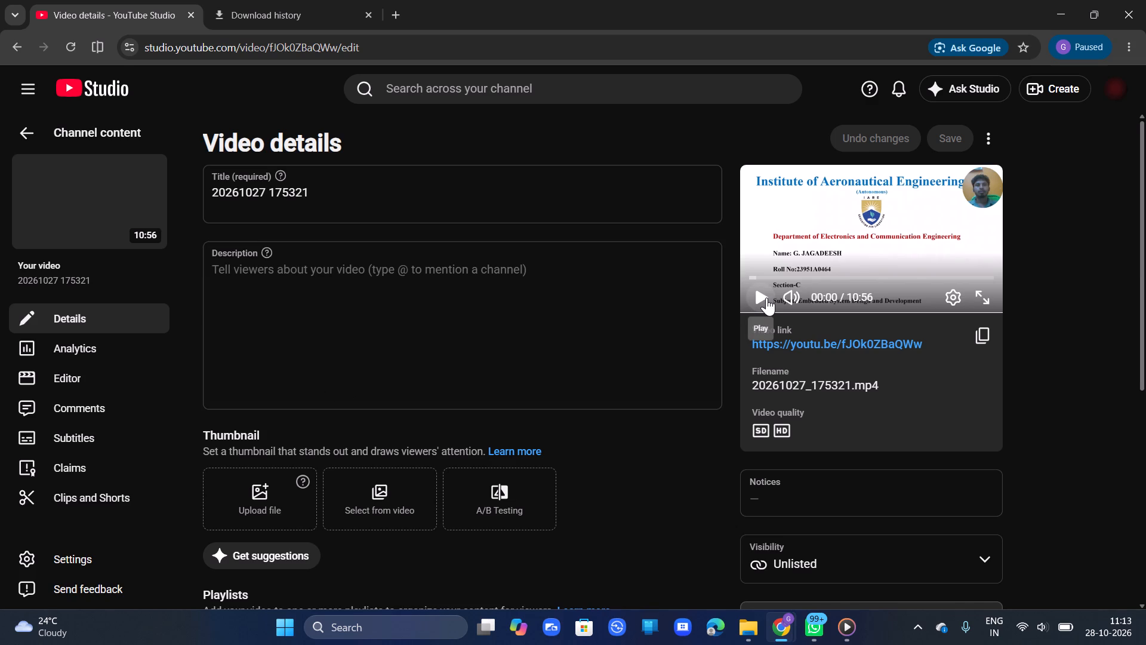
pyautogui.click(24, 44)
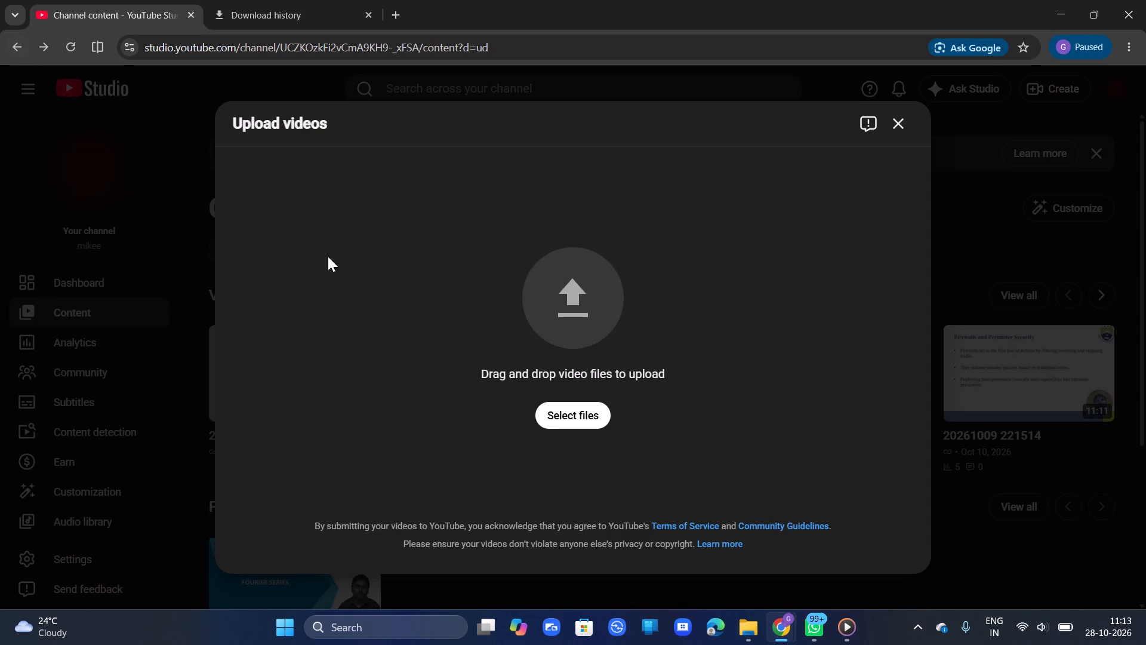
# Upload the ETHICAL HACH video file from the OneDrive Videos folder.
pyautogui.click(594, 414)
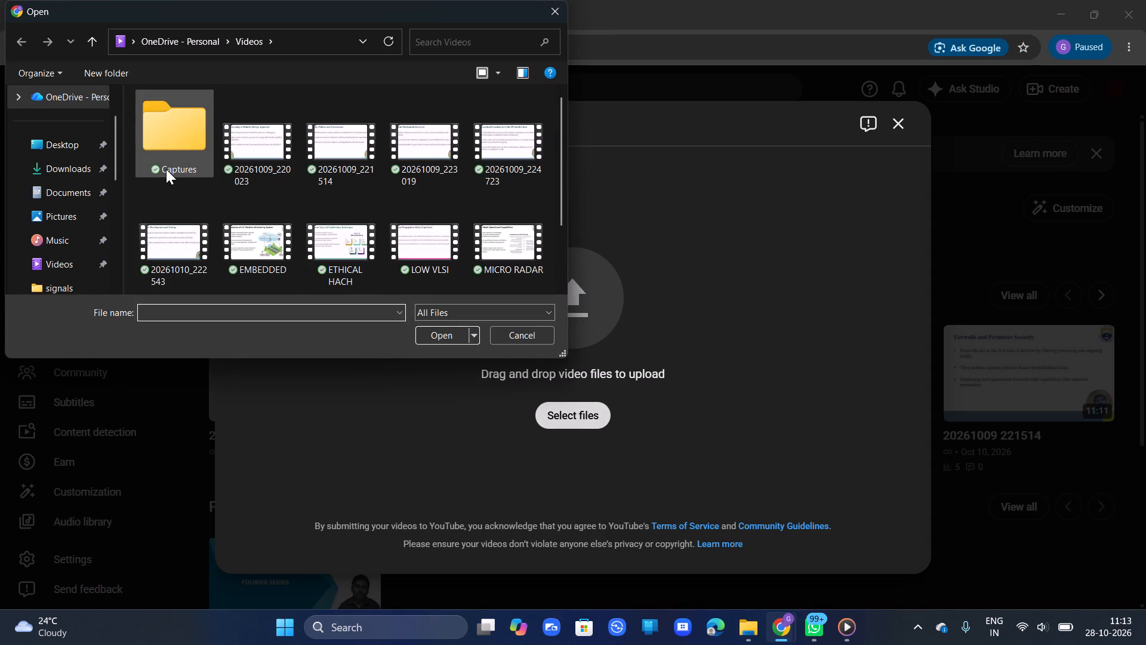
pyautogui.click(56, 261)
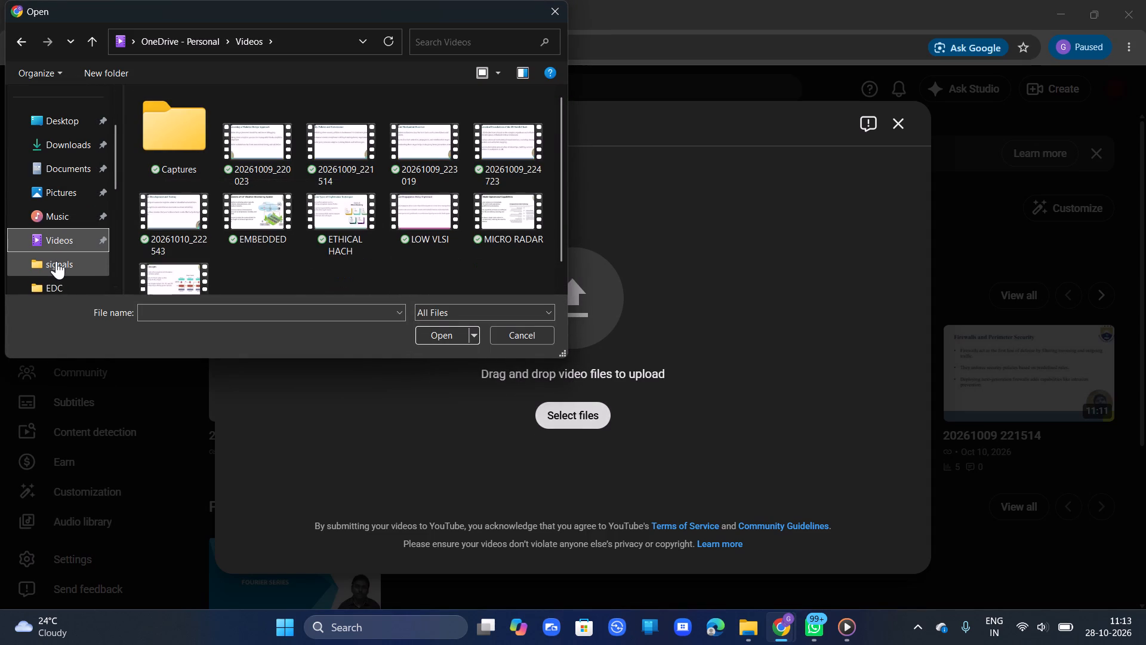
pyautogui.doubleClick(324, 220)
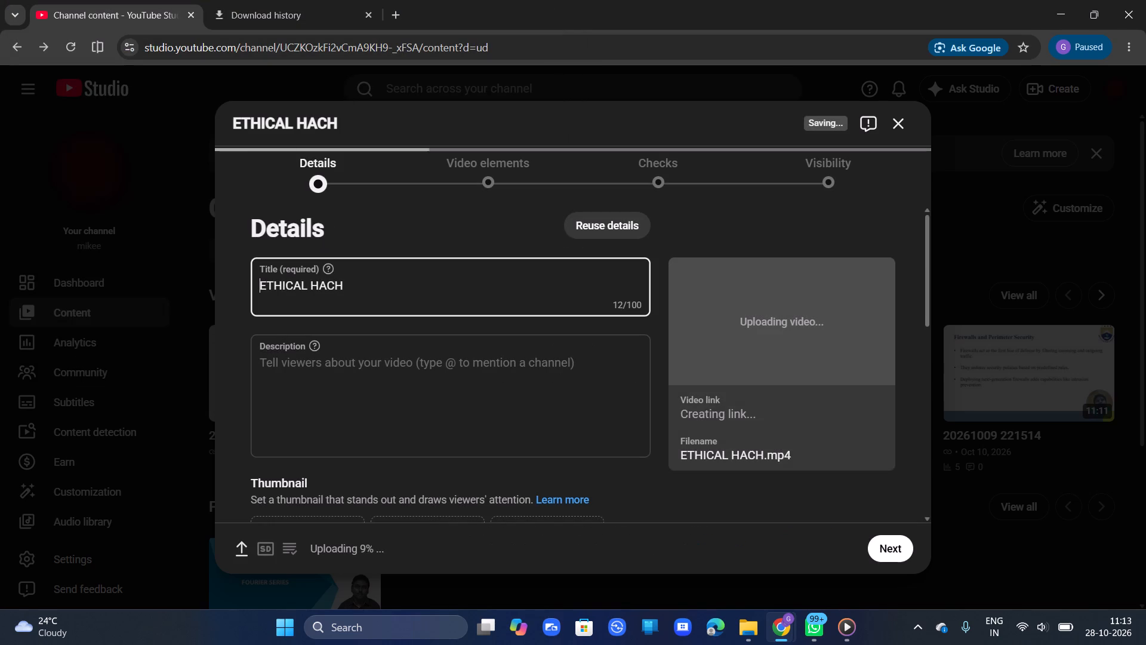
# Correct the title of the uploading video to ETHICAL HACKING.
pyautogui.click(374, 285)
pyautogui.write('ING')
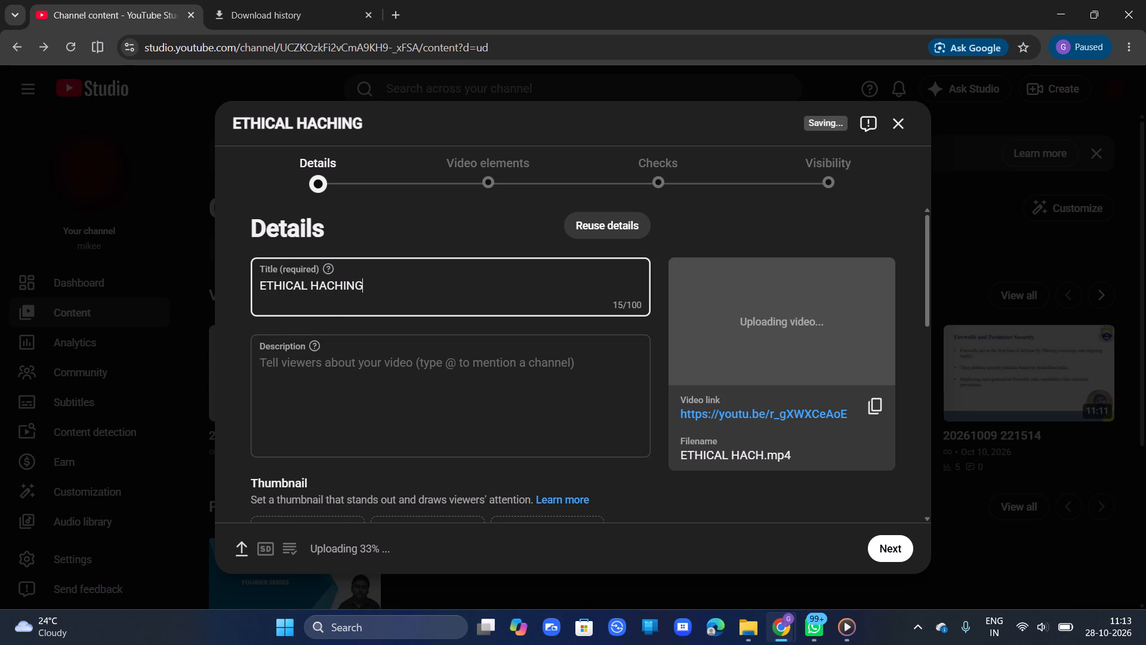
pyautogui.click(344, 279)
pyautogui.press('BackSpace')
pyautogui.press('k')
# Set the audience of the ETHICAL HACKING video to not made for kids.
pyautogui.scroll(-6, 362, 388)
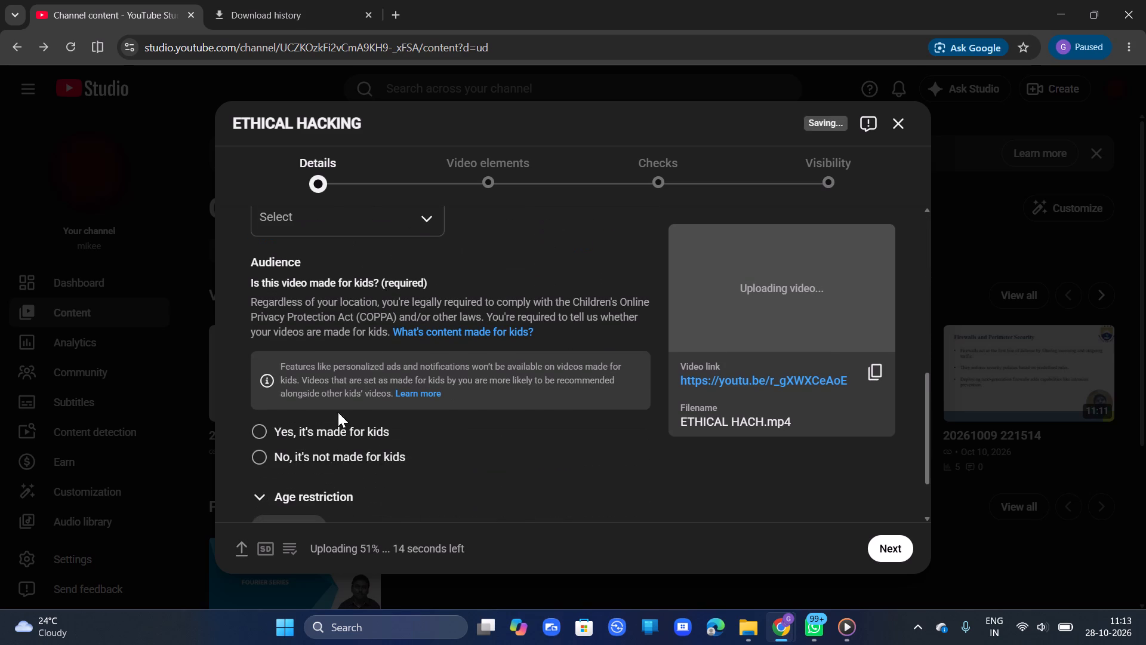
pyautogui.click(268, 450)
pyautogui.scroll(-2, 390, 453)
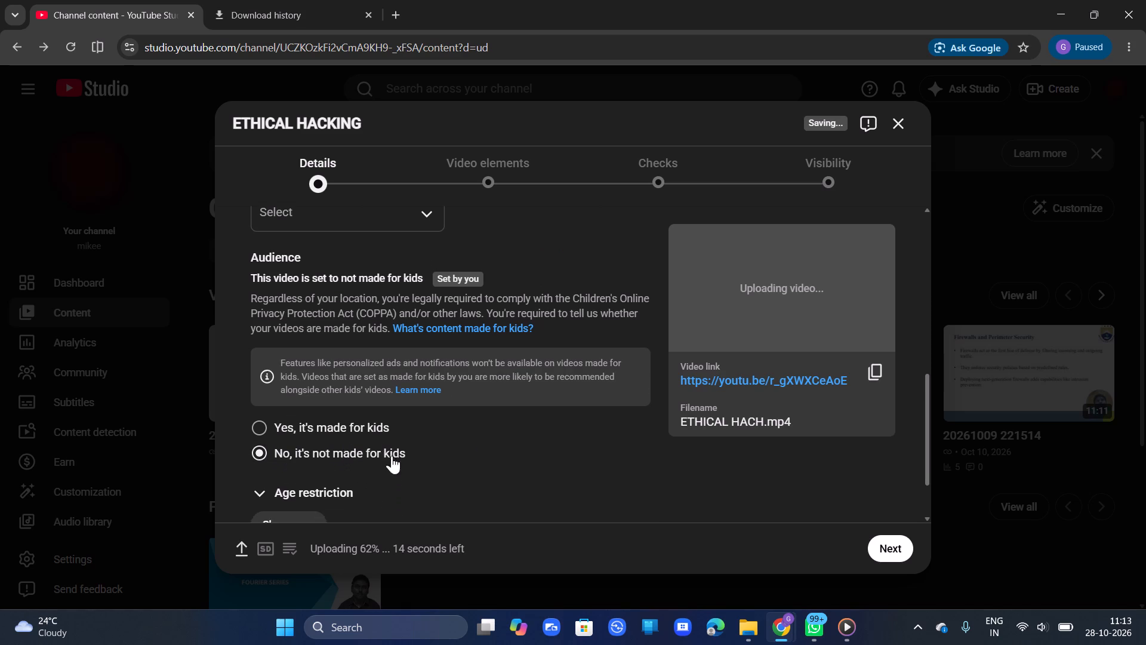
pyautogui.scroll(-1, 392, 456)
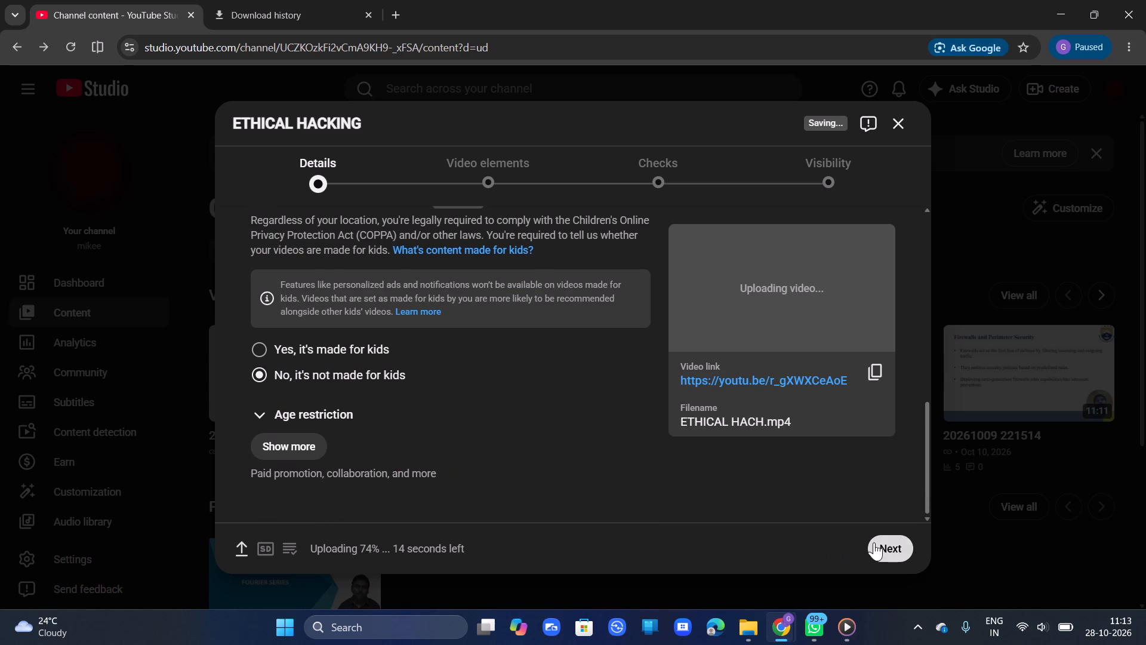
# Set the visibility of the ETHICAL HACKING video to Unlisted, and save the upload.
pyautogui.click(874, 542)
pyautogui.click(877, 543)
pyautogui.click(876, 543)
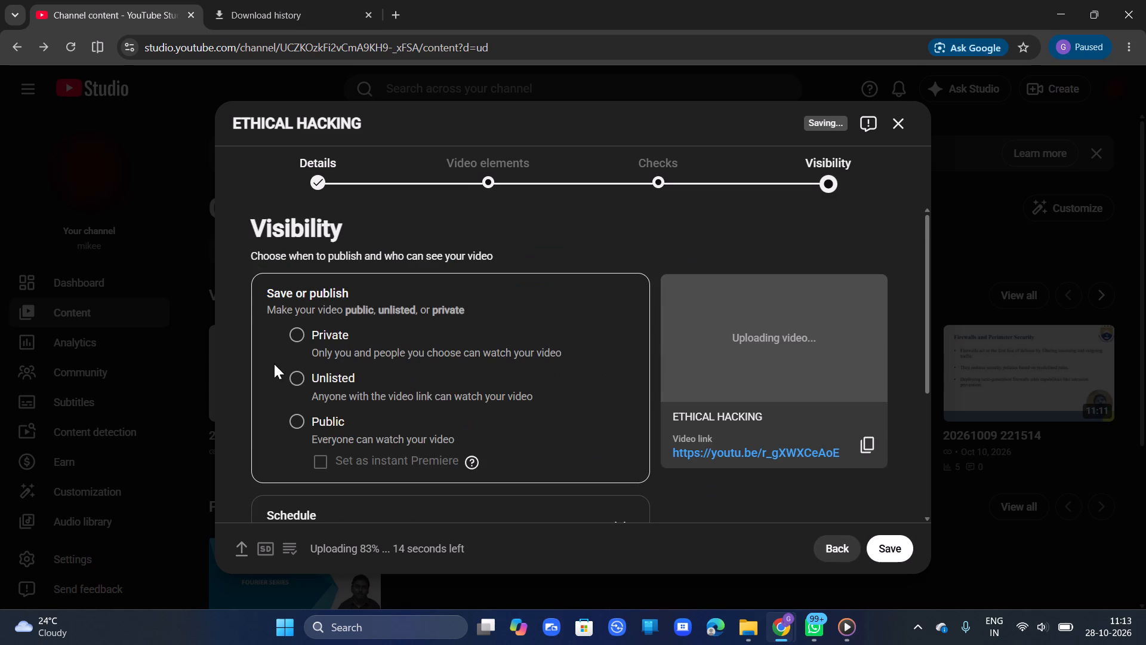
pyautogui.click(294, 370)
pyautogui.click(888, 549)
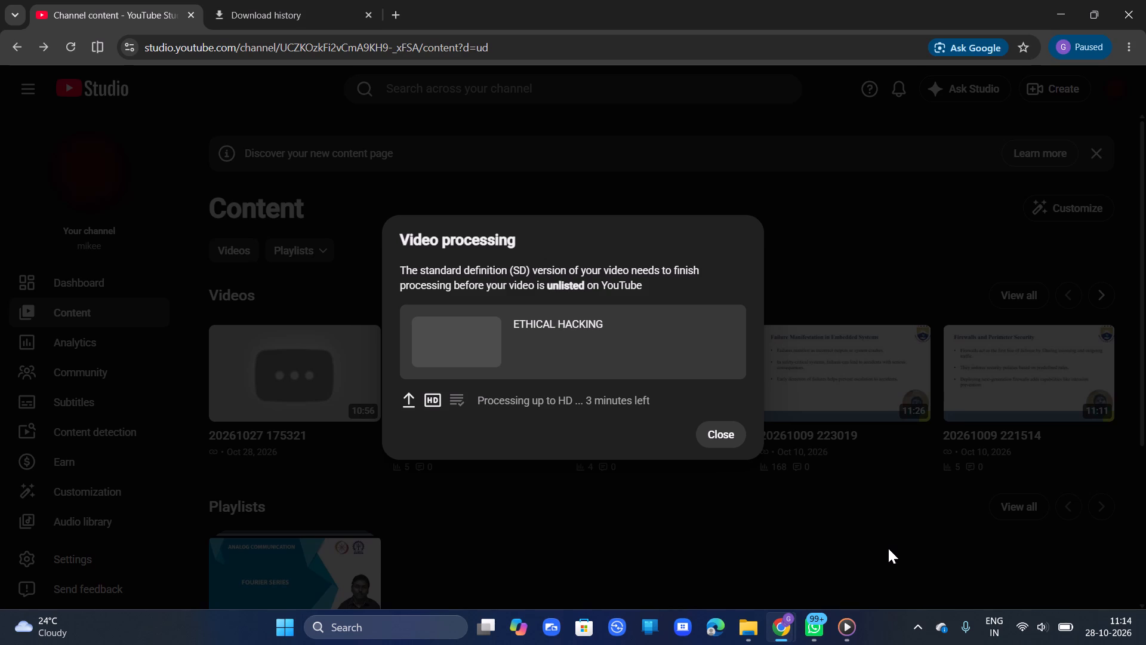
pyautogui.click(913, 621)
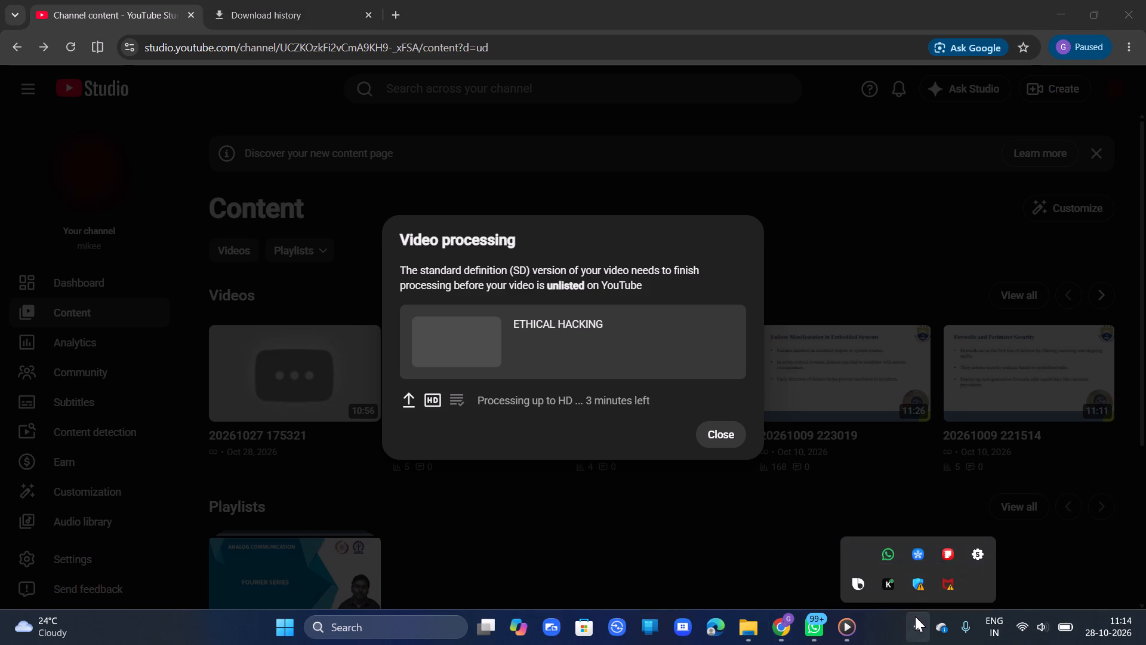
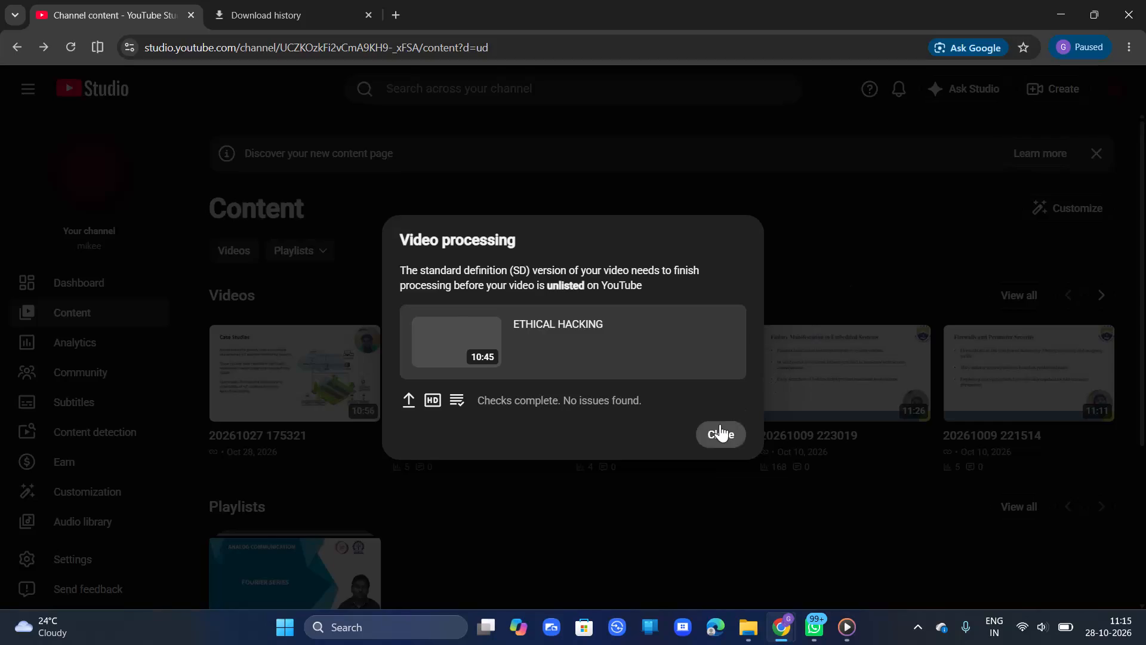
# Dismiss the video processing notice for the ETHICAL HACKING upload.
pyautogui.click(720, 424)
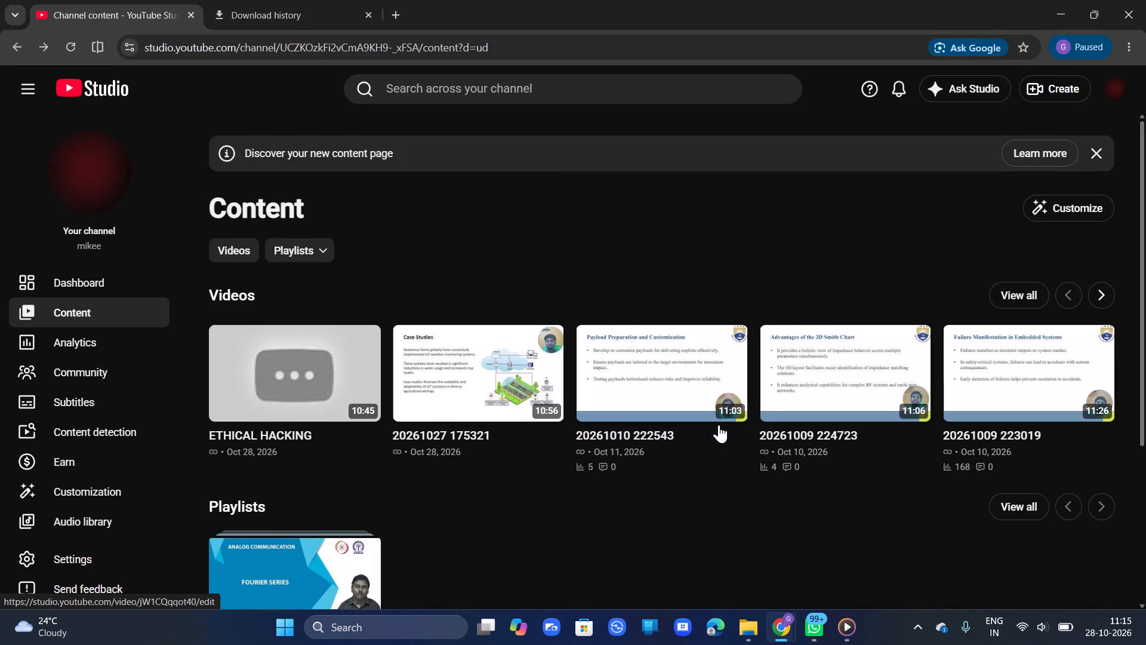
pyautogui.click(503, 408)
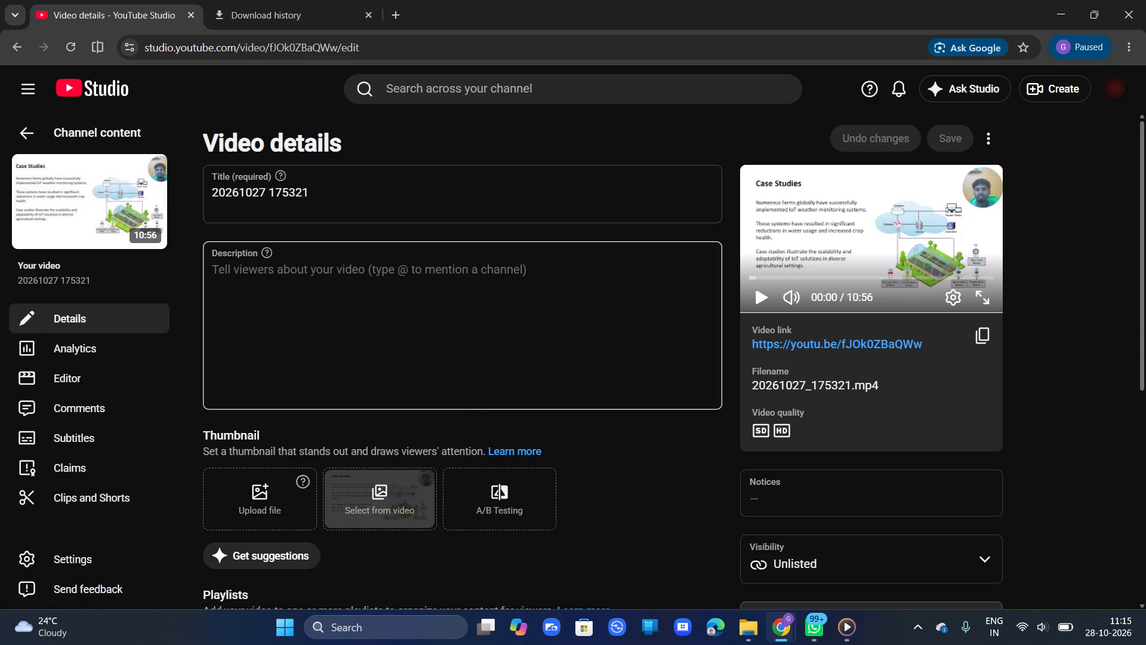
pyautogui.click(766, 303)
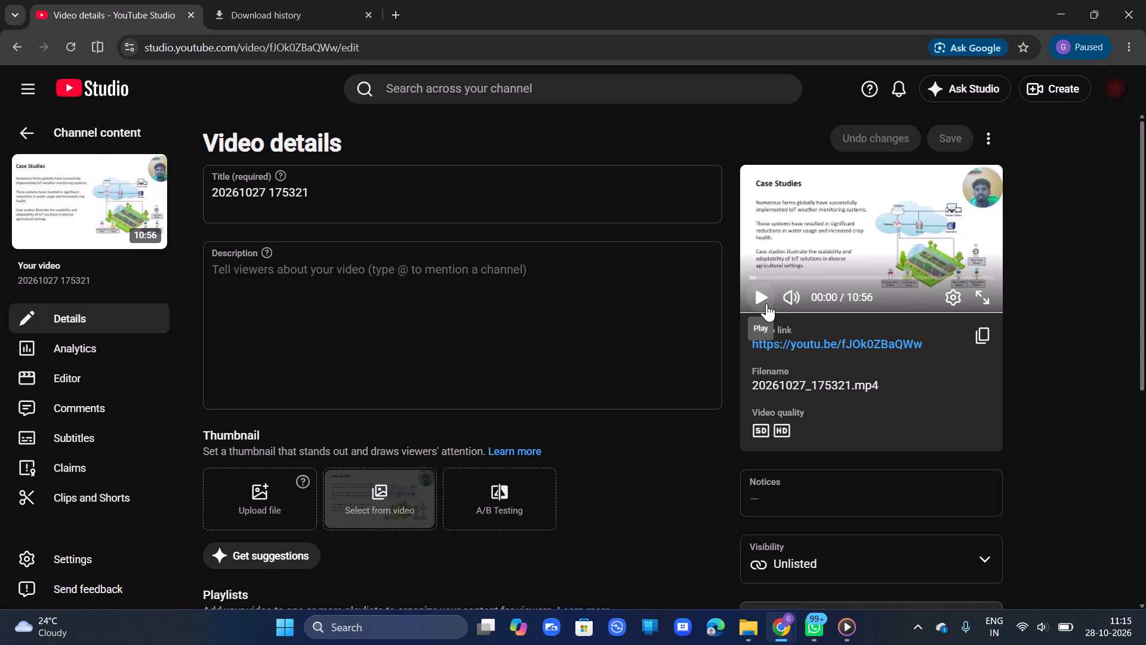
pyautogui.click(766, 303)
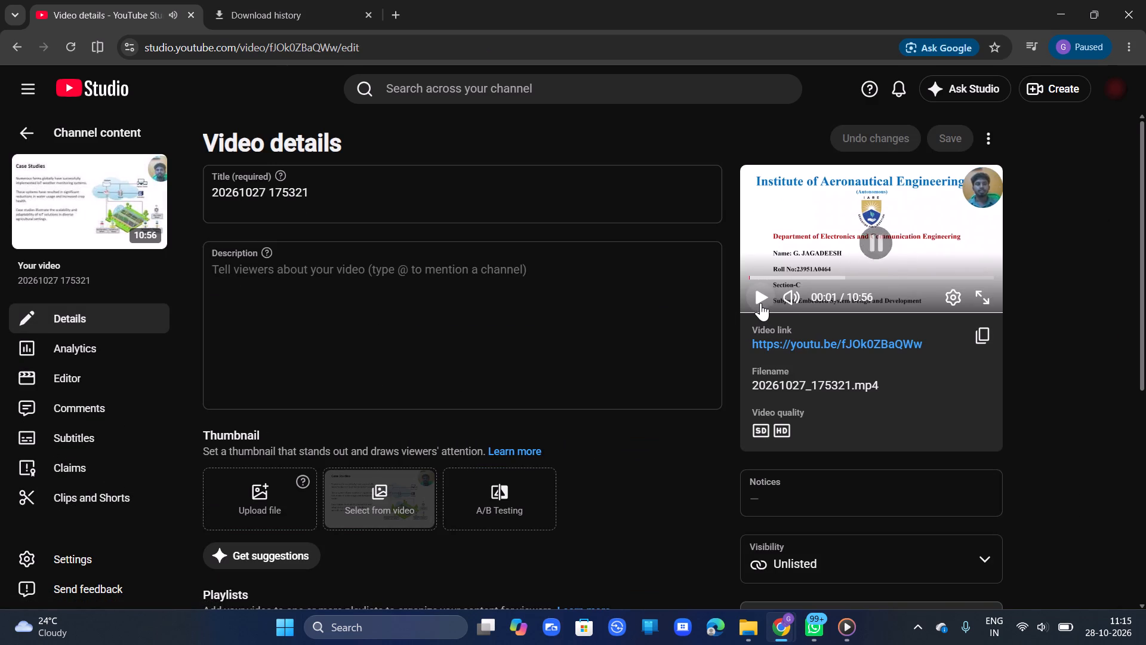
pyautogui.click(426, 189)
pyautogui.press('BackSpace')
pyautogui.press('BackSpace')
pyautogui.press('BackSpace')
pyautogui.press('BackSpace')
pyautogui.press('BackSpace')
pyautogui.press('BackSpace')
pyautogui.press('BackSpace')
pyautogui.press('BackSpace')
pyautogui.press('BackSpace')
pyautogui.press('BackSpace')
pyautogui.press('BackSpace')
pyautogui.press('BackSpace')
pyautogui.press('BackSpace')
pyautogui.press('BackSpace')
pyautogui.press('BackSpace')
pyautogui.press('BackSpace')
pyautogui.press('BackSpace')
pyautogui.press('BackSpace')
pyautogui.press('BackSpace')
pyautogui.press('BackSpace')
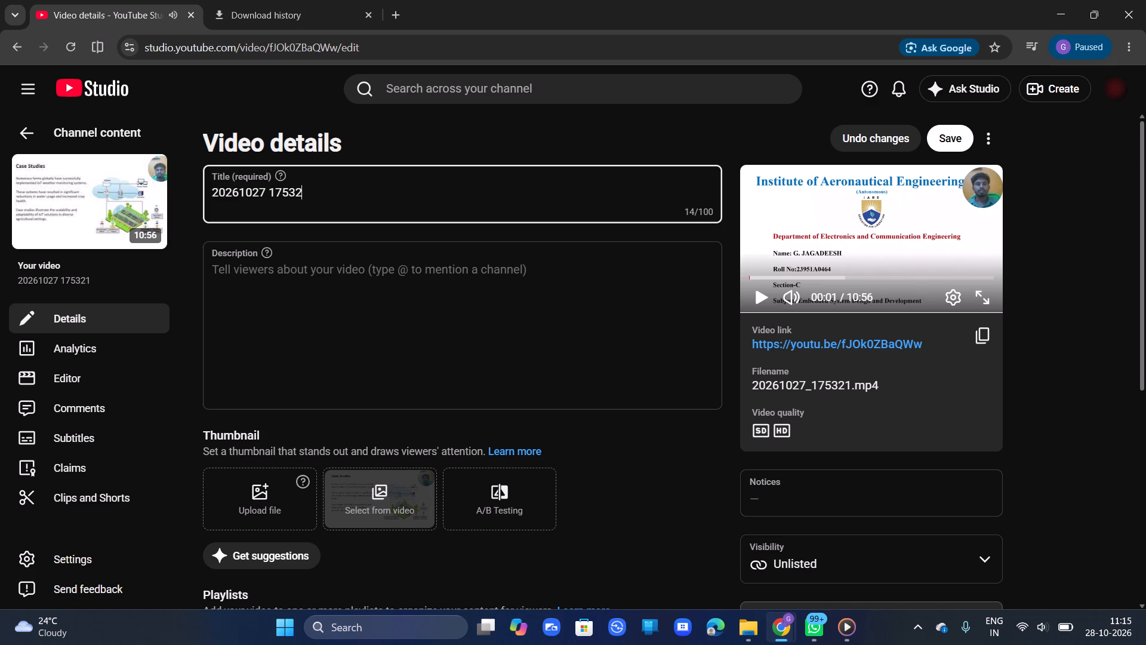
pyautogui.write('EMBEDDED')
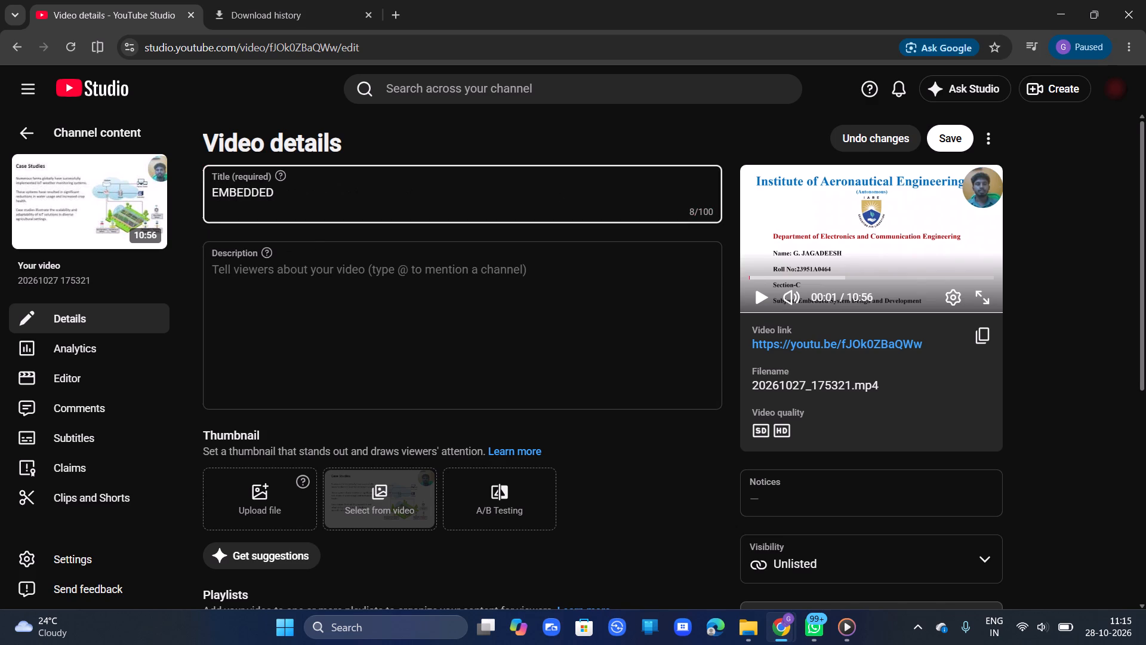
pyautogui.press('space')
pyautogui.write('SYSTEM')
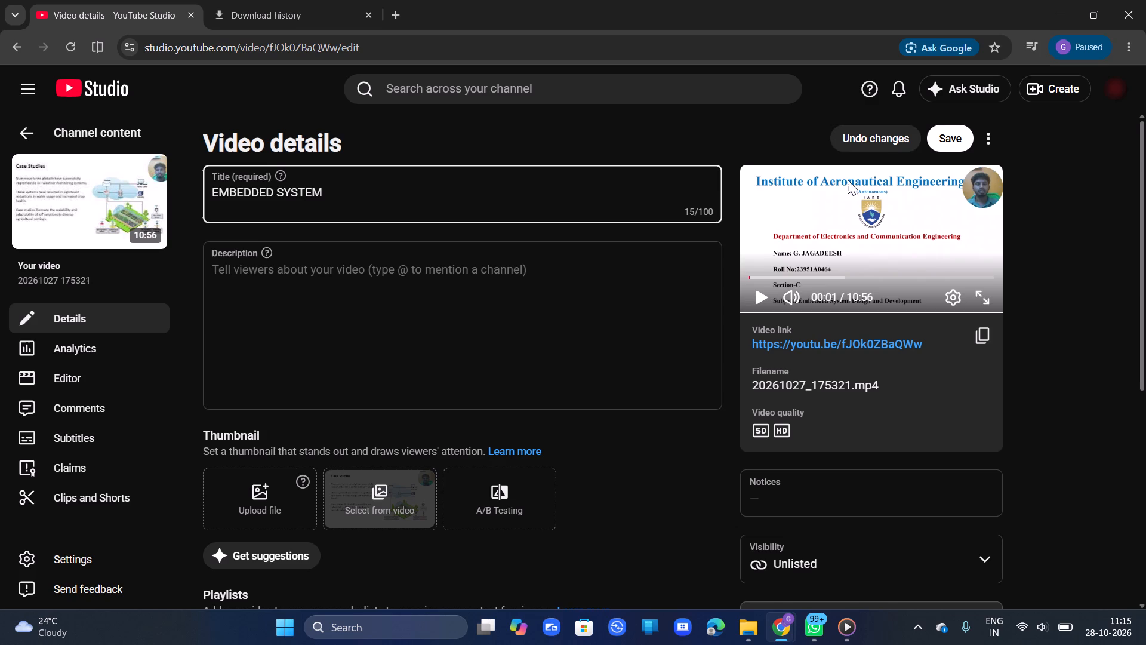
pyautogui.click(935, 135)
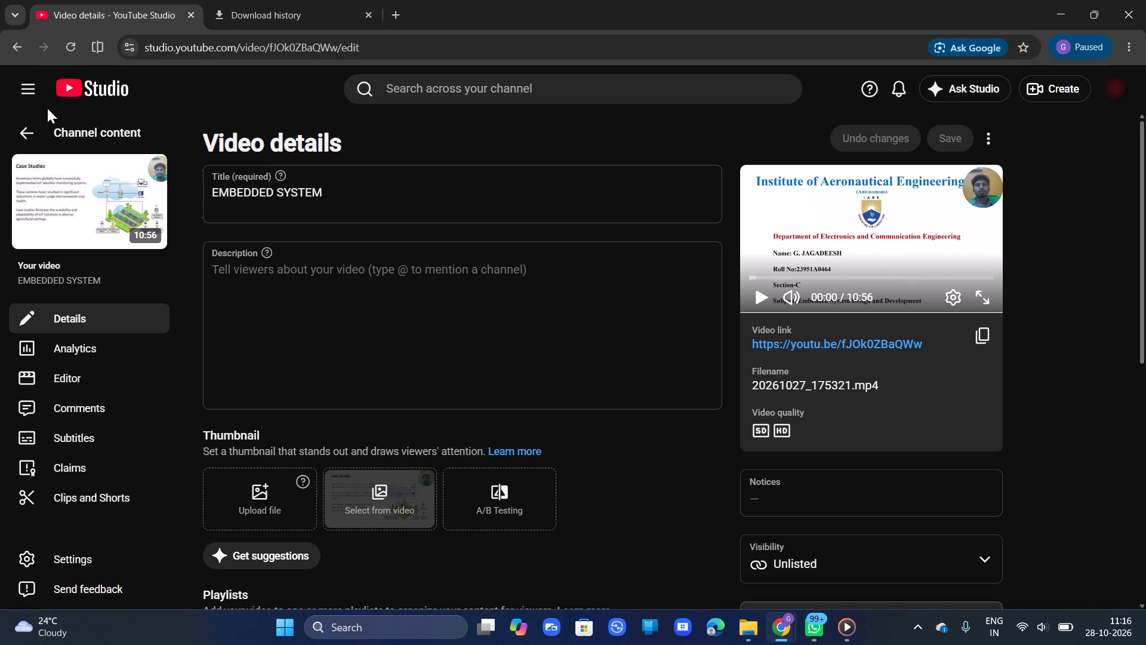
pyautogui.click(16, 47)
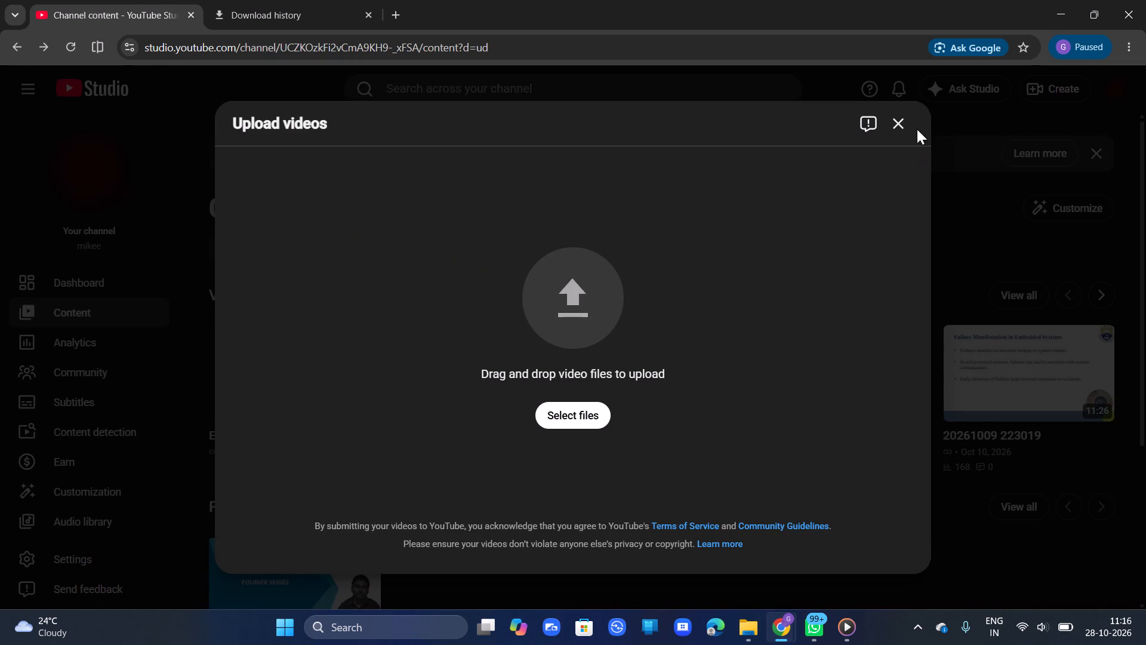
pyautogui.click(902, 119)
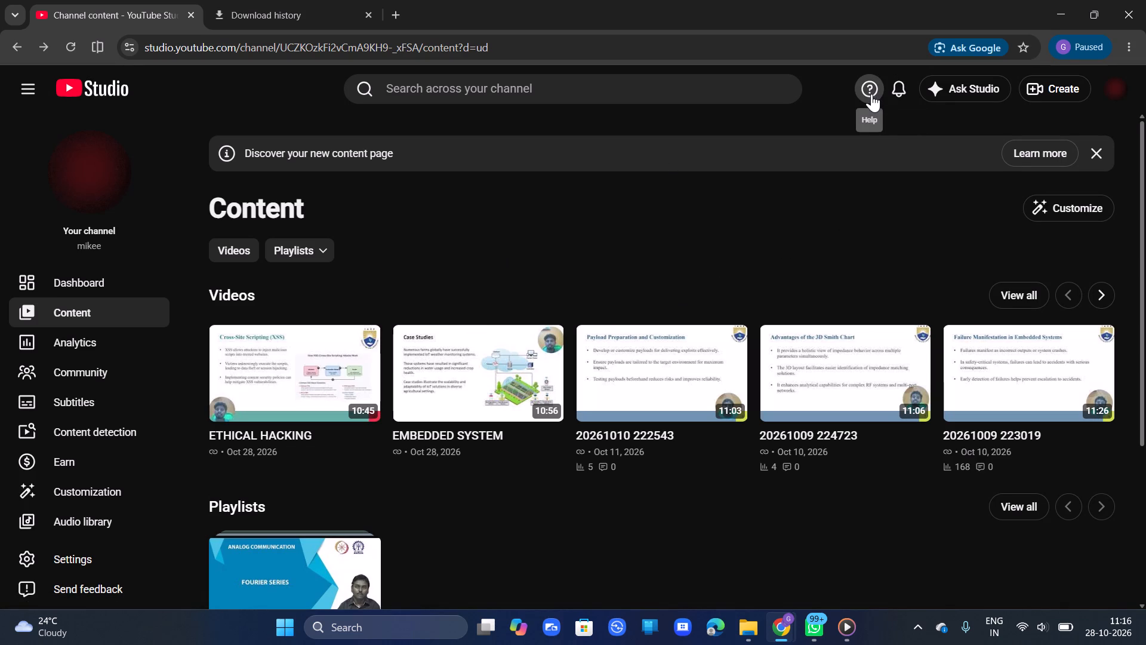
# Upload the LOW VLSI video file from the OneDrive Videos folder.
pyautogui.click(1037, 91)
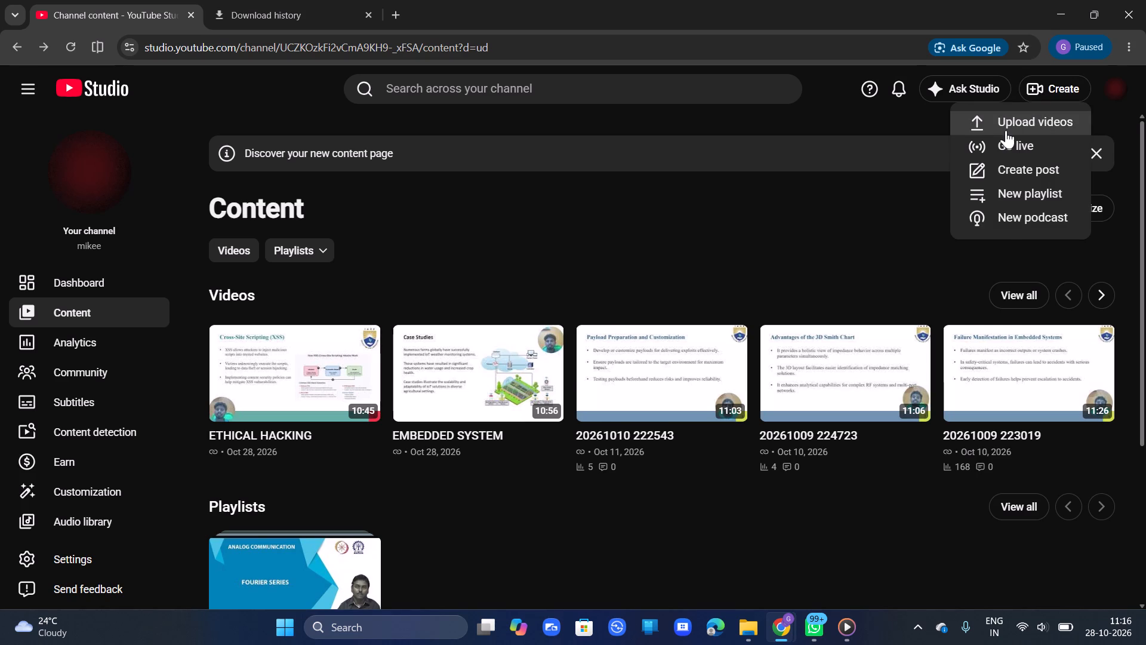
pyautogui.click(1006, 123)
pyautogui.click(586, 420)
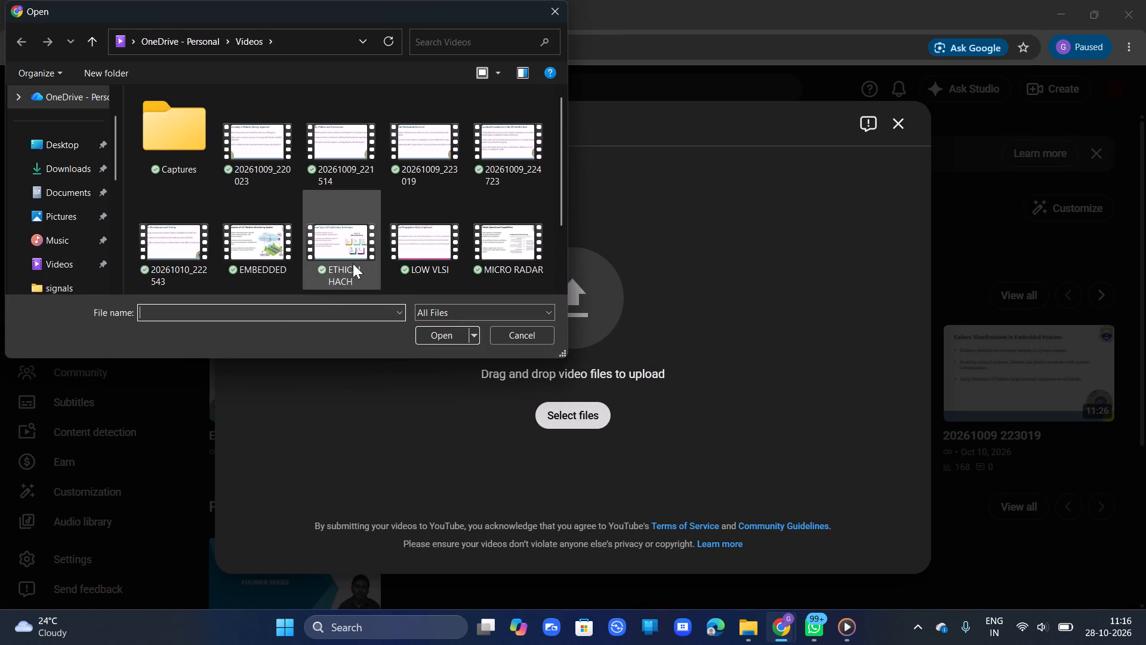
pyautogui.doubleClick(445, 238)
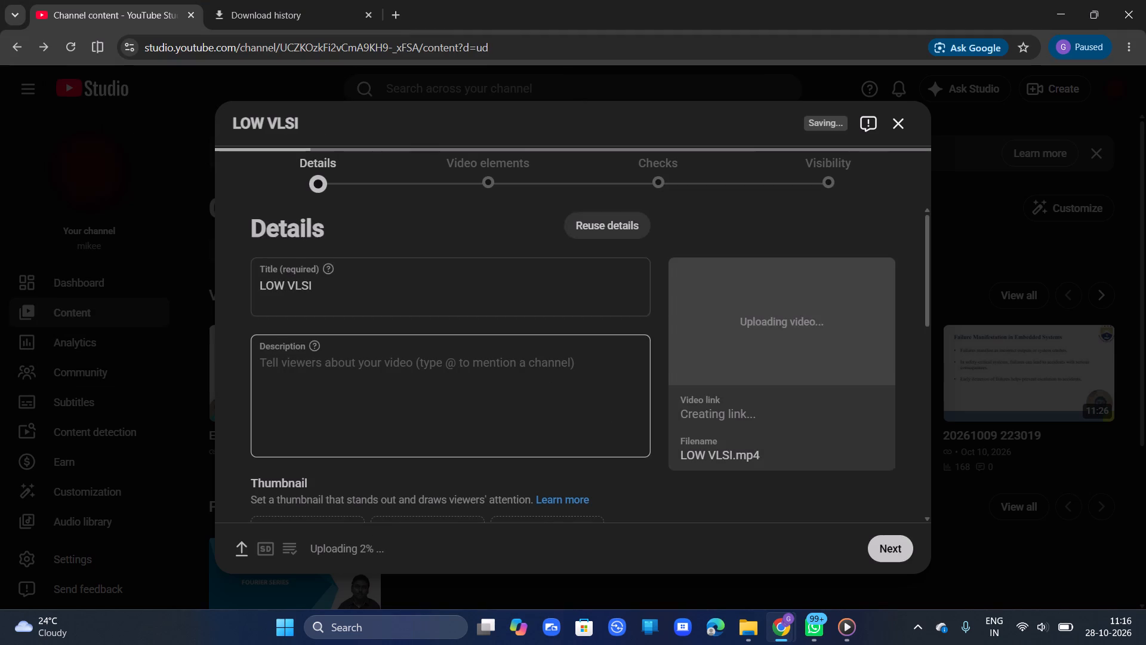
# Correct the title of the uploading video to LOW POWER VLSI.
pyautogui.click(286, 282)
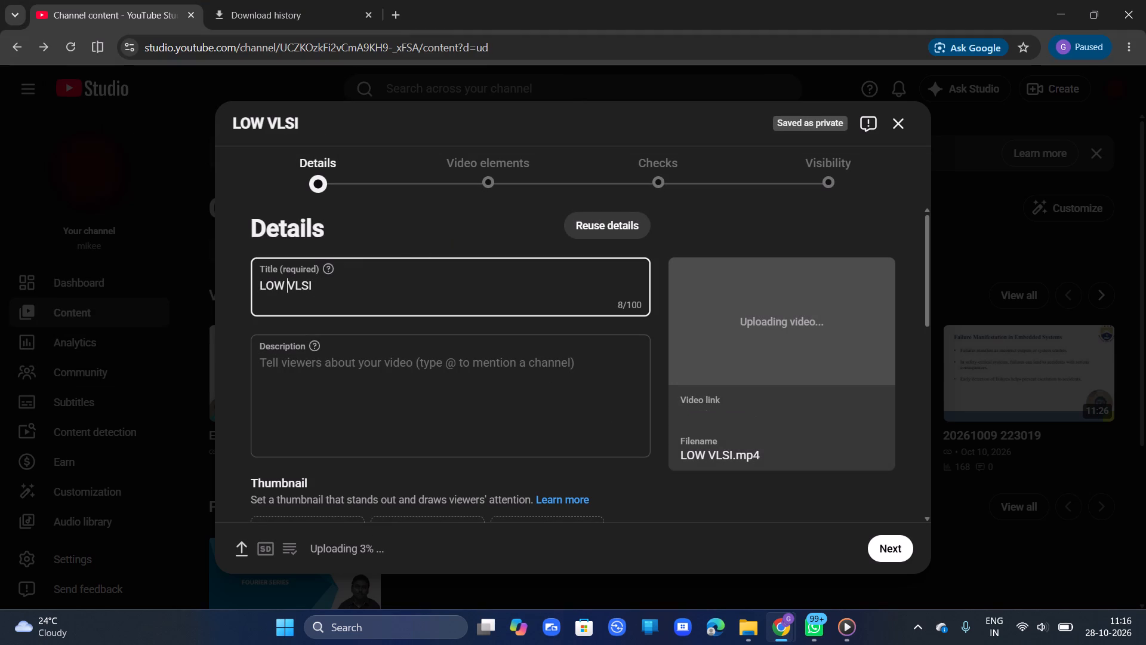
pyautogui.write('POWER')
pyautogui.press('space')
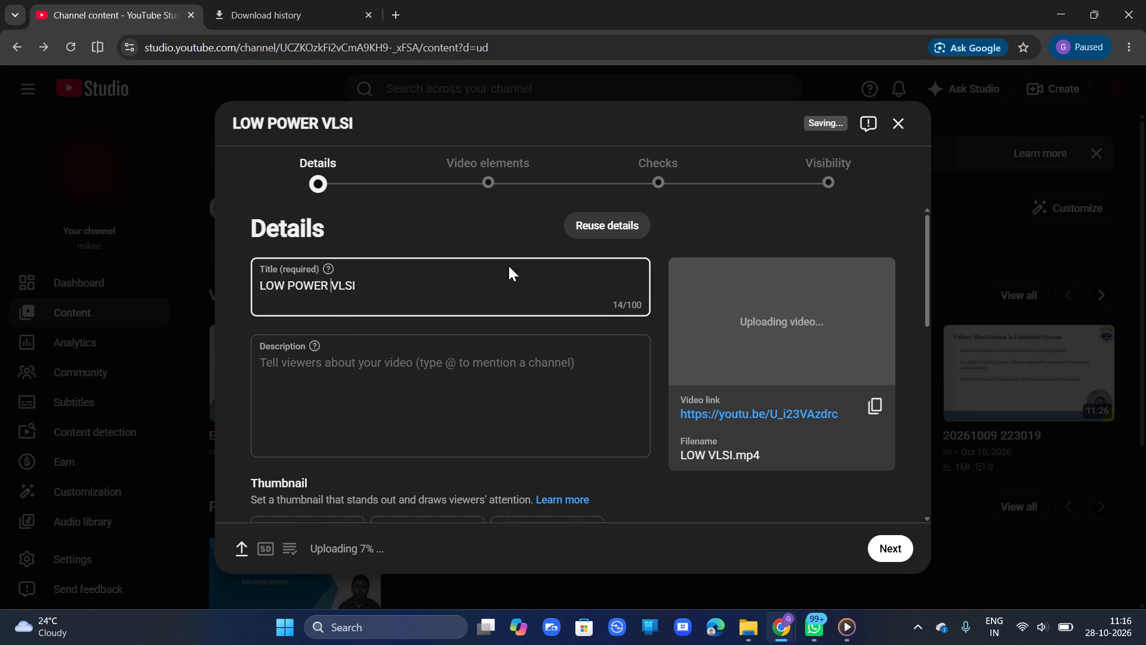
# Set the audience of the LOW POWER VLSI video to not made for kids.
pyautogui.scroll(-4, 556, 327)
pyautogui.scroll(-3, 454, 421)
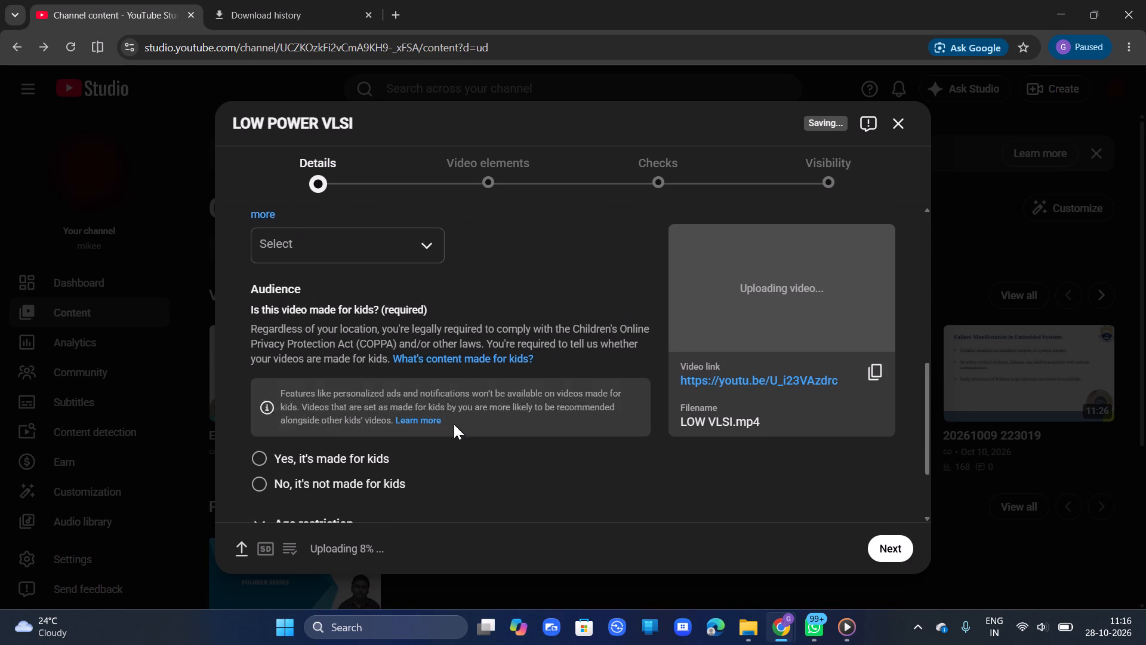
pyautogui.click(257, 383)
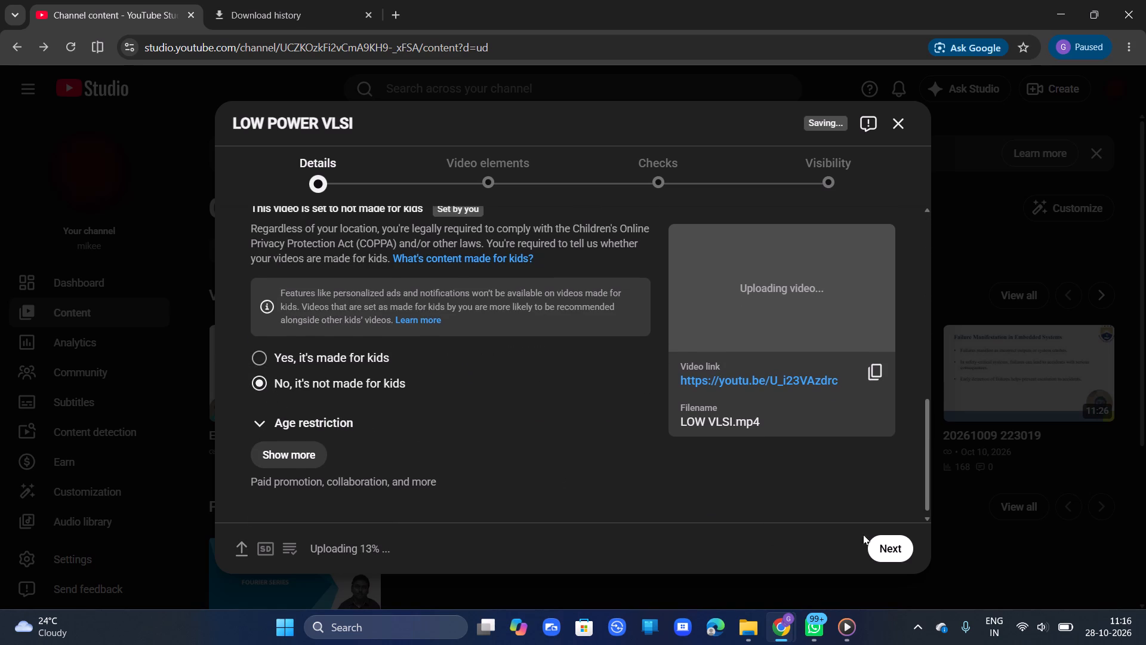
# Set the visibility of the LOW POWER VLSI video to Unlisted, and save the upload.
pyautogui.click(883, 548)
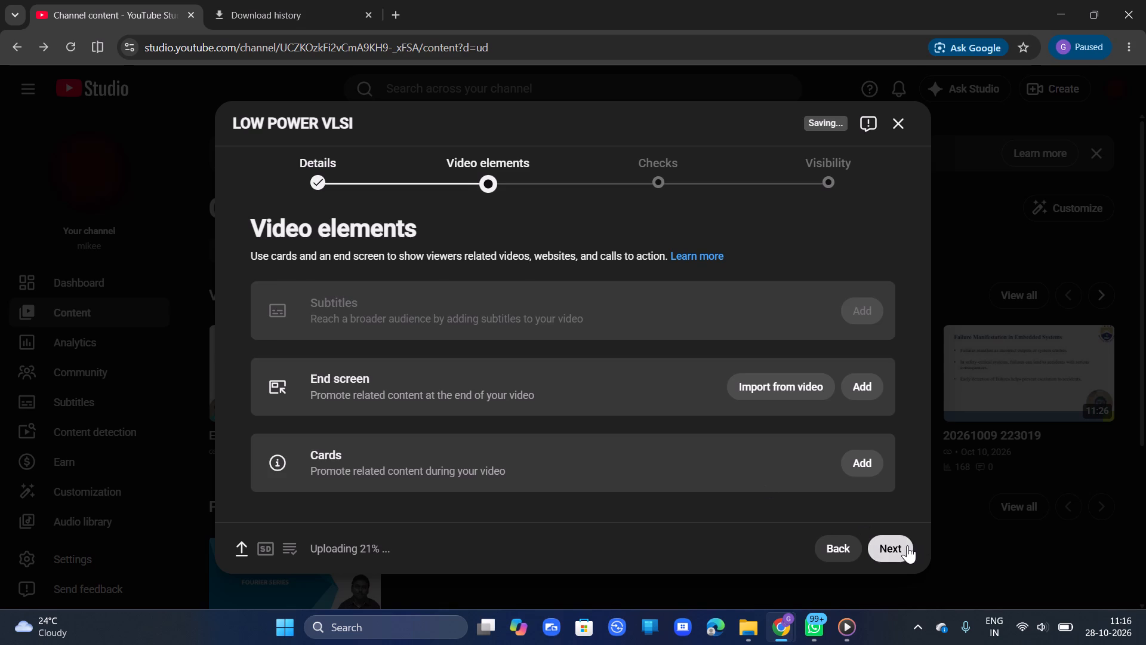
pyautogui.click(907, 545)
pyautogui.click(907, 545)
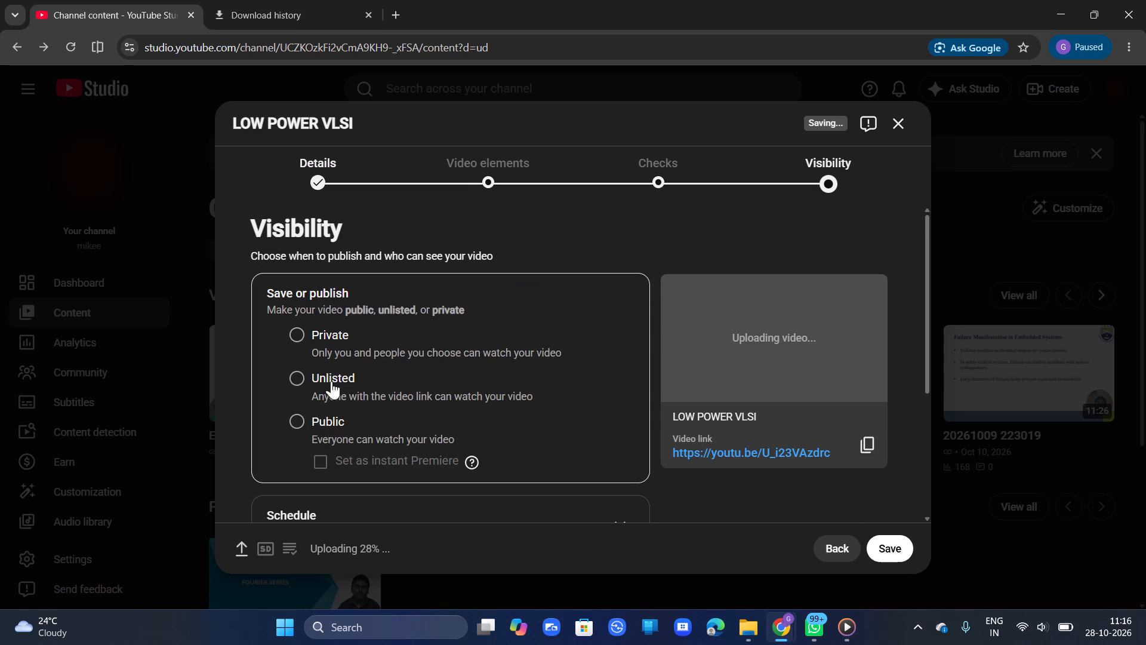
pyautogui.click(308, 374)
pyautogui.click(878, 548)
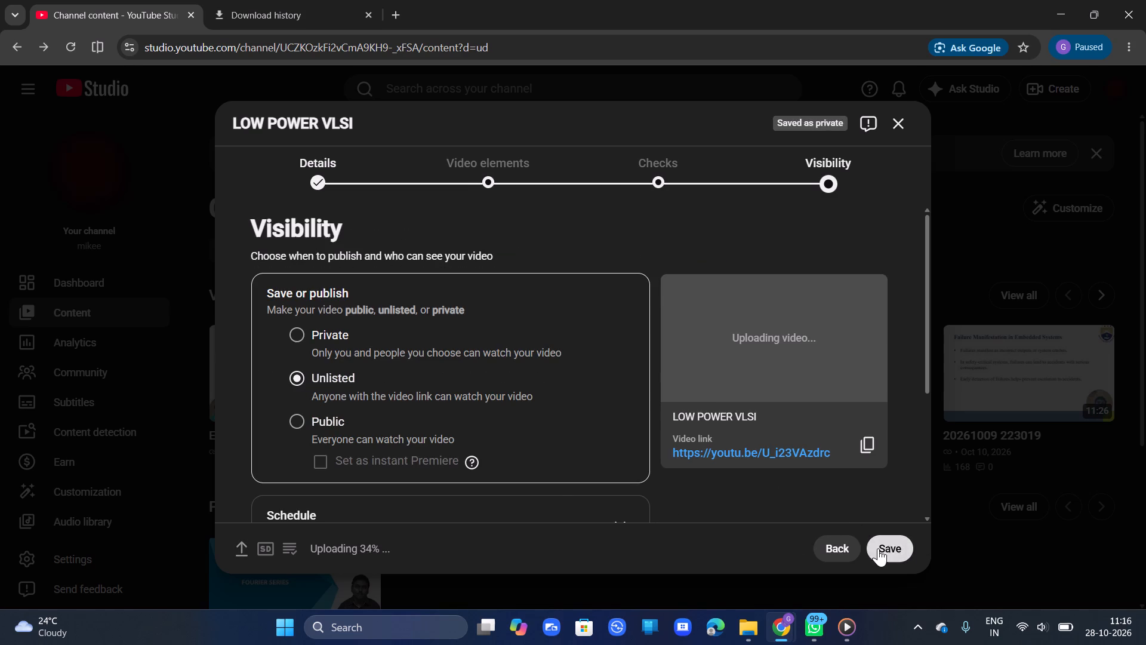
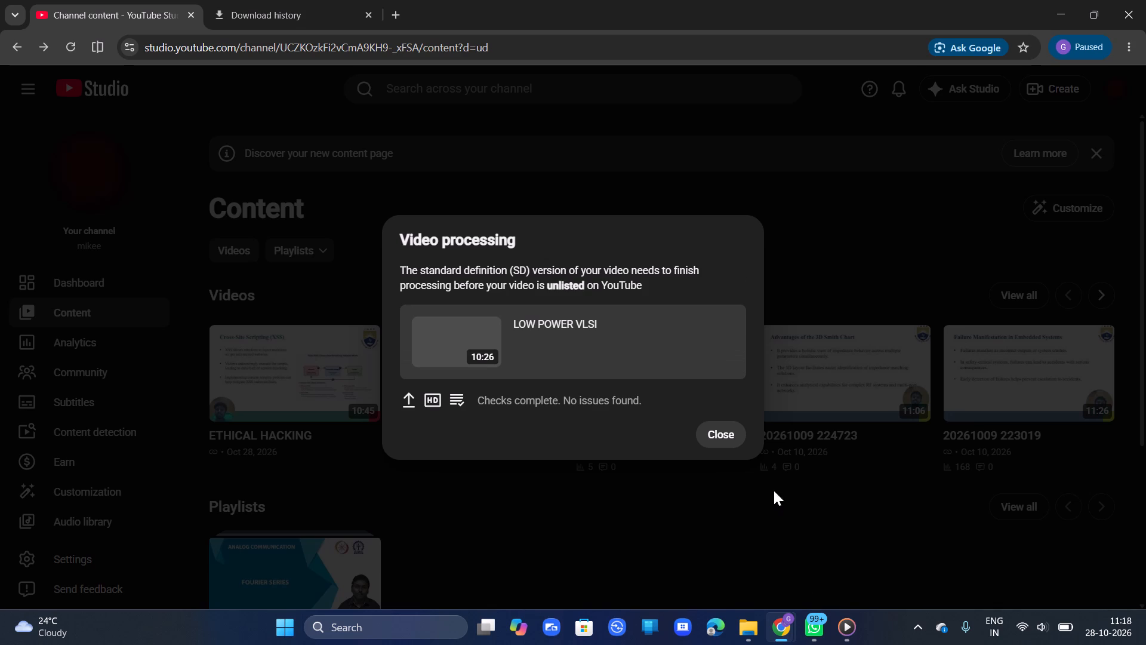
# Dismiss the processing notice and upload the MICRO RADAR video file from the OneDrive Videos folder.
pyautogui.click(712, 437)
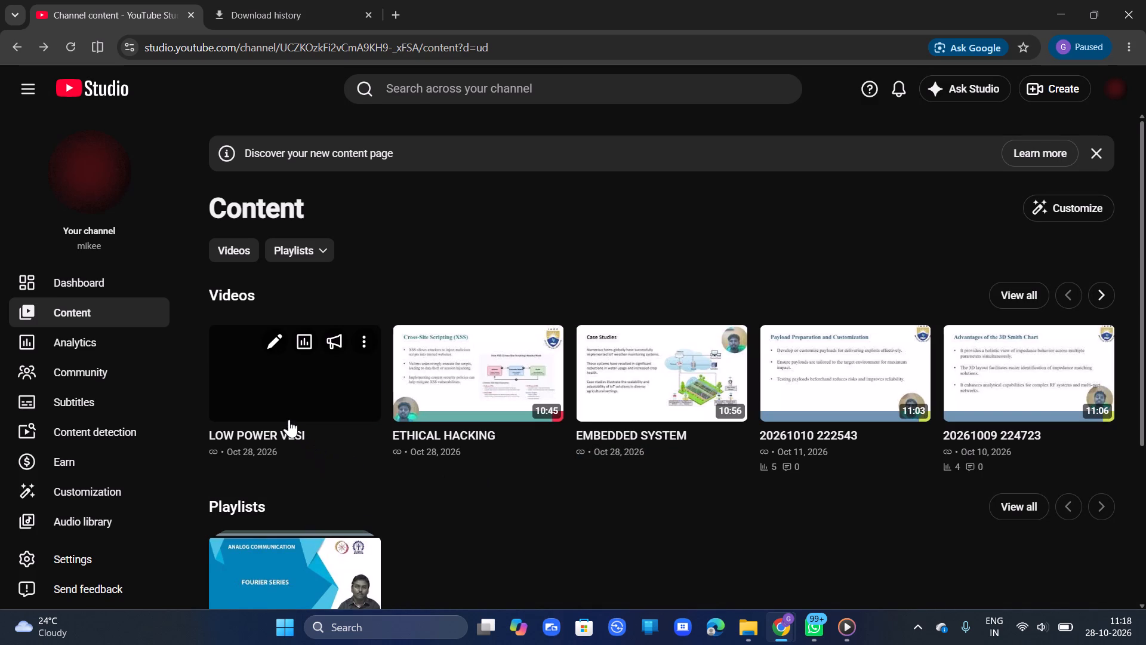
pyautogui.click(1043, 87)
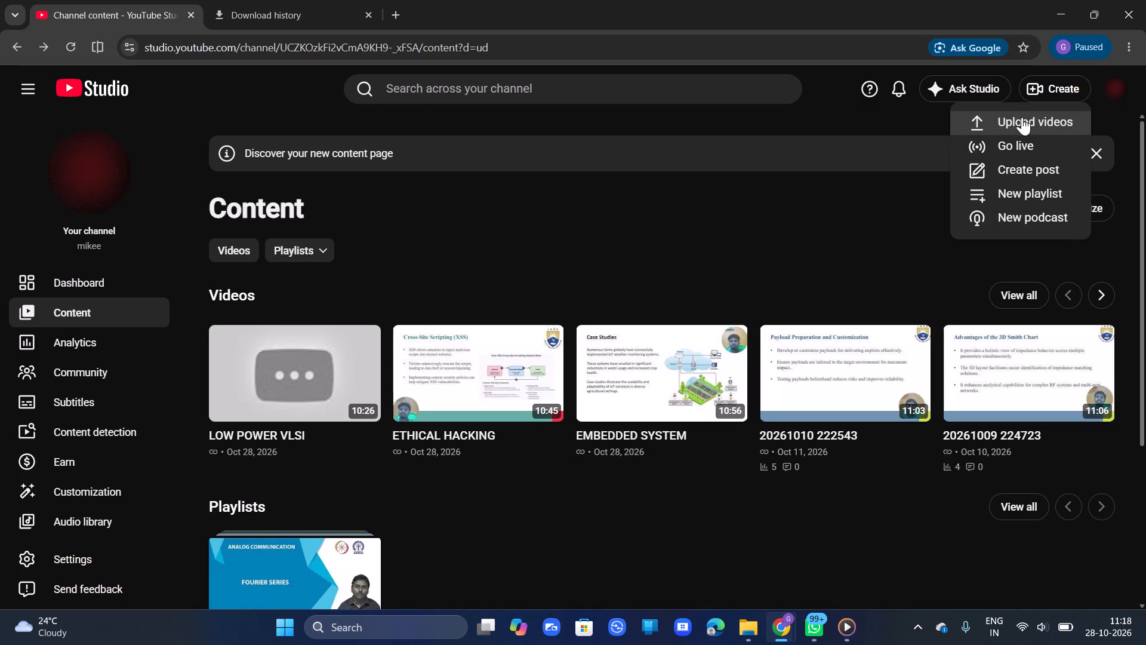
pyautogui.click(1015, 132)
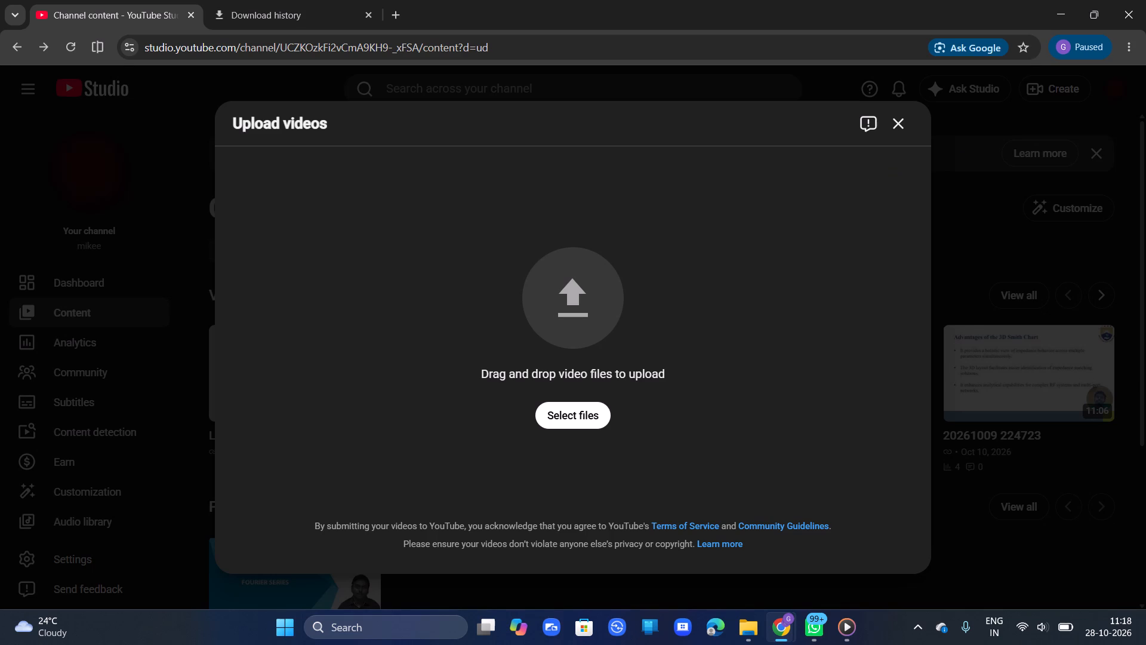
pyautogui.click(590, 407)
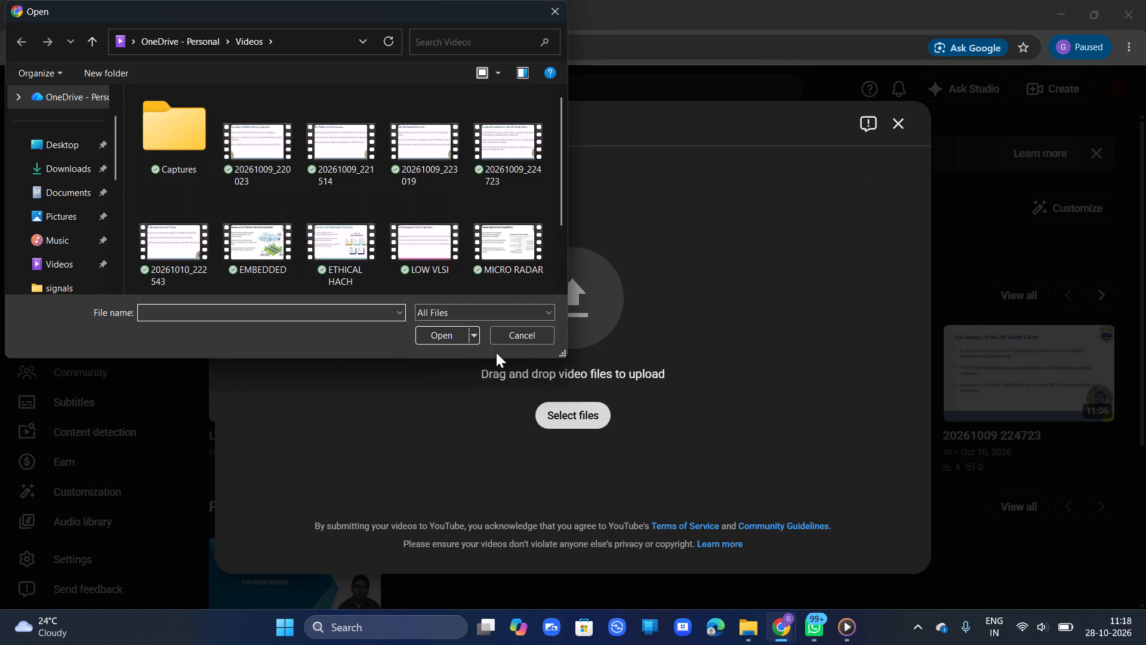
pyautogui.doubleClick(523, 262)
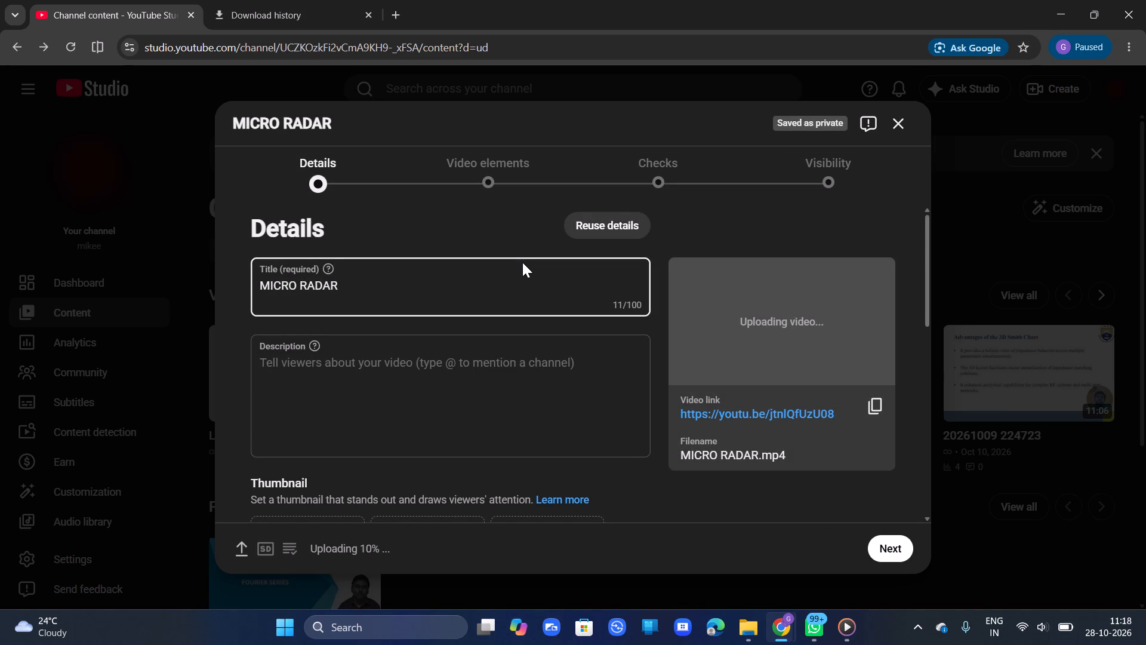
# Set the audience of the MICRO RADAR video to not made for kids.
pyautogui.scroll(-3, 480, 271)
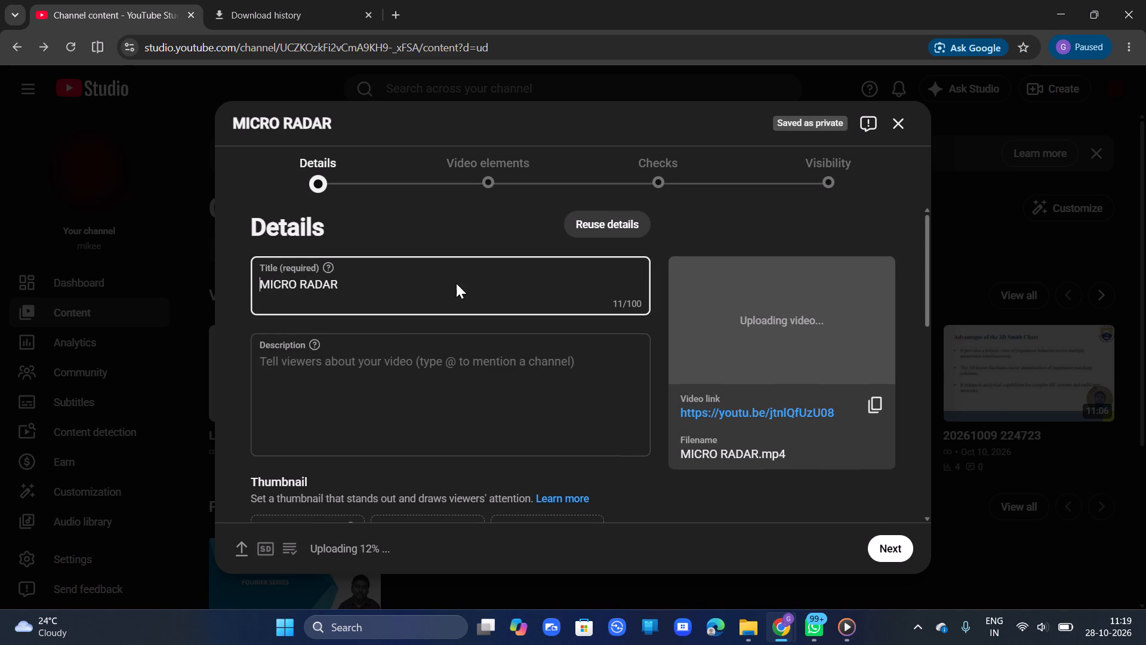
pyautogui.scroll(-2, 456, 283)
pyautogui.scroll(-4, 368, 489)
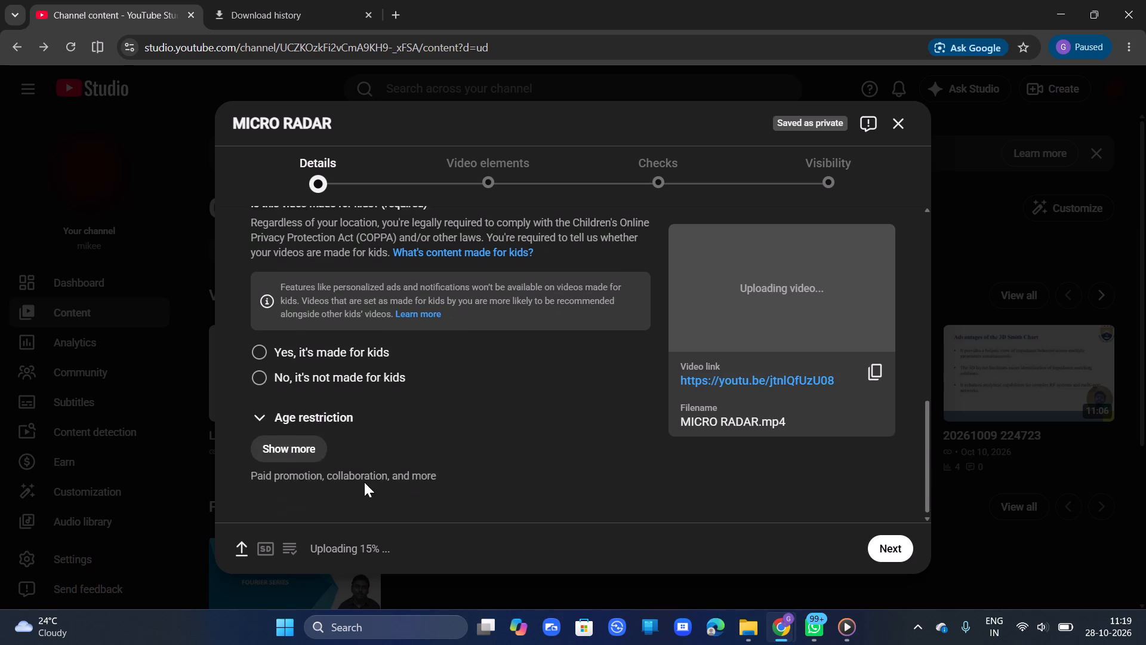
pyautogui.click(255, 379)
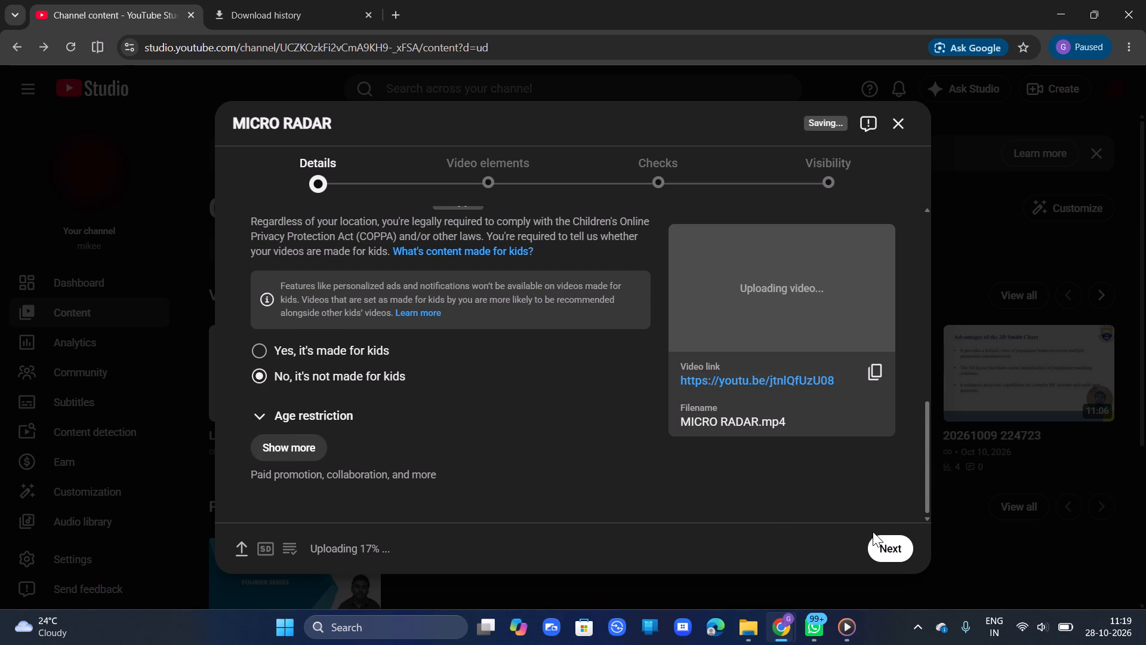
# Set the visibility of the MICRO RADAR video to Unlisted, and save the upload.
pyautogui.click(888, 543)
pyautogui.click(891, 542)
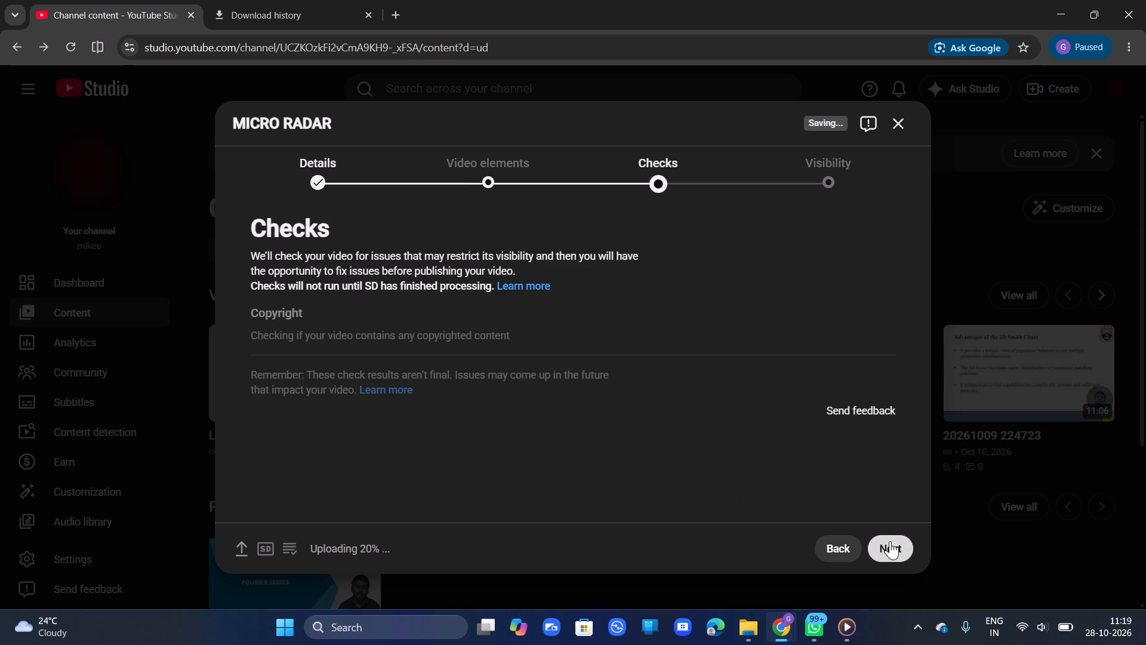
pyautogui.click(890, 541)
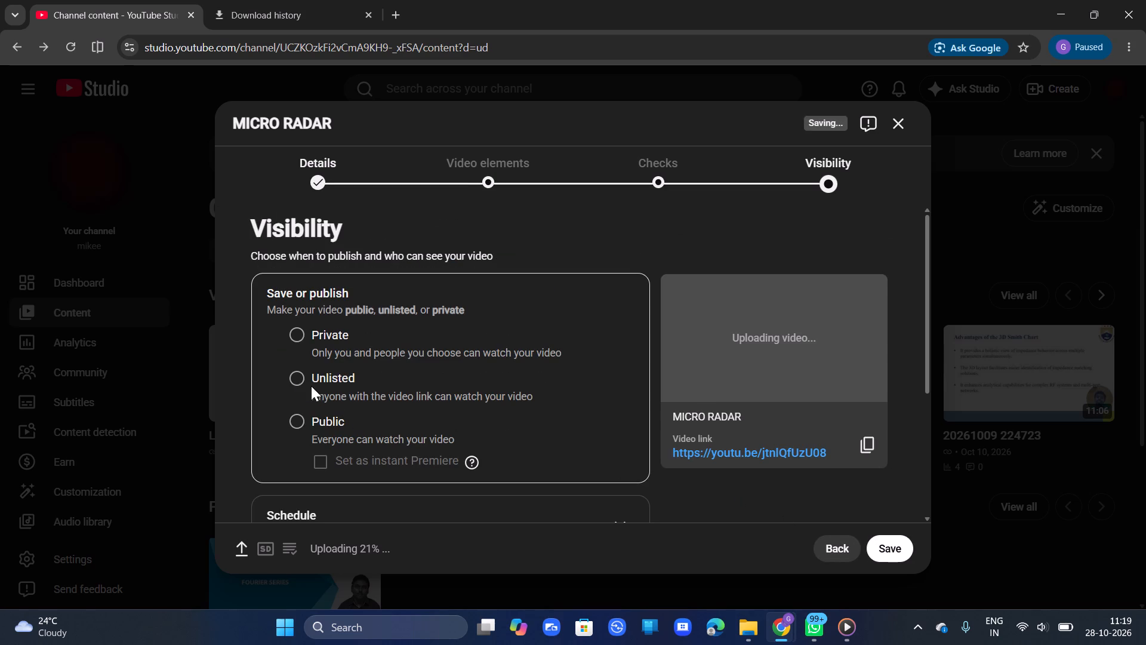
pyautogui.click(298, 379)
pyautogui.scroll(-4, 695, 490)
pyautogui.click(889, 553)
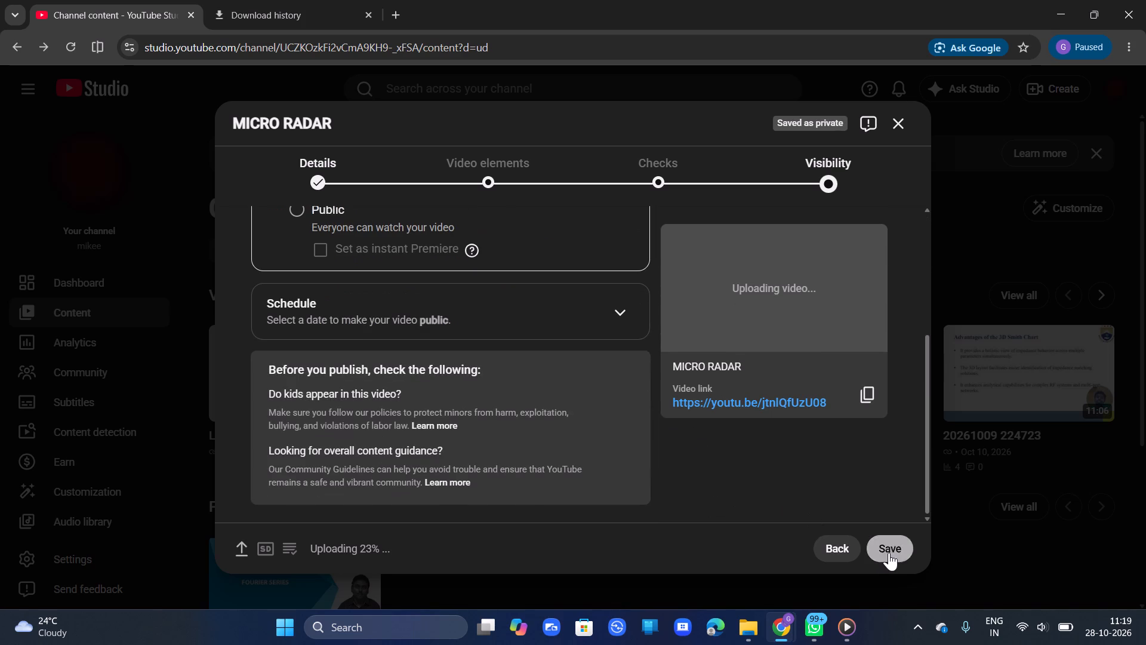
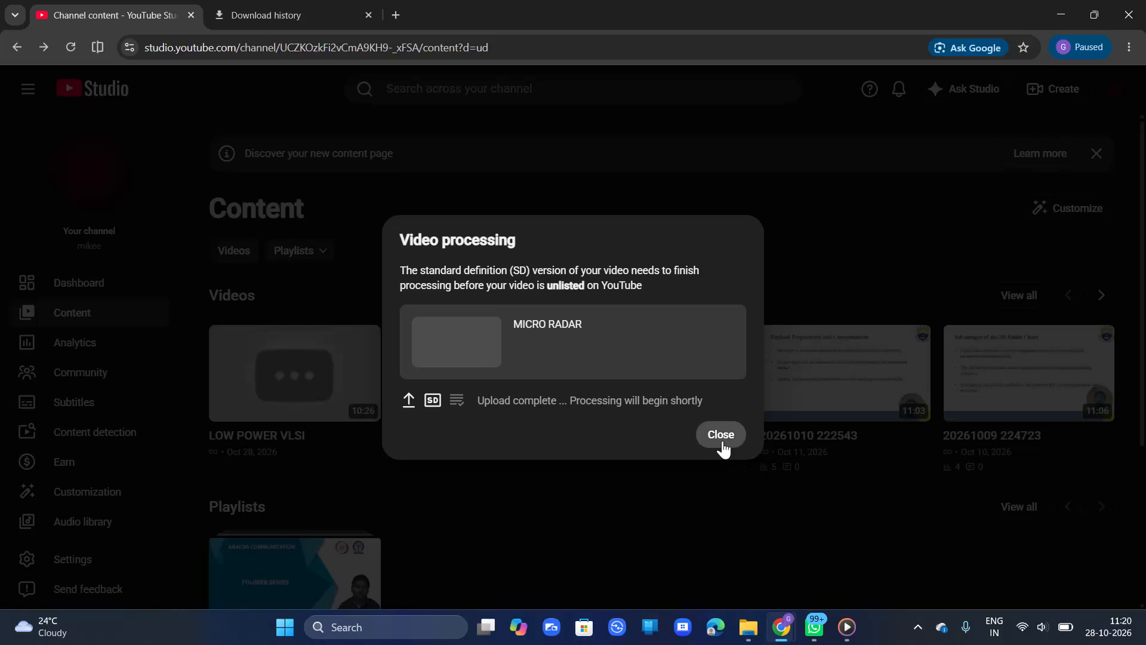
# Dismiss the processing notice and upload the NETWORK AND CRYP video file from the OneDrive Videos folder.
pyautogui.click(722, 441)
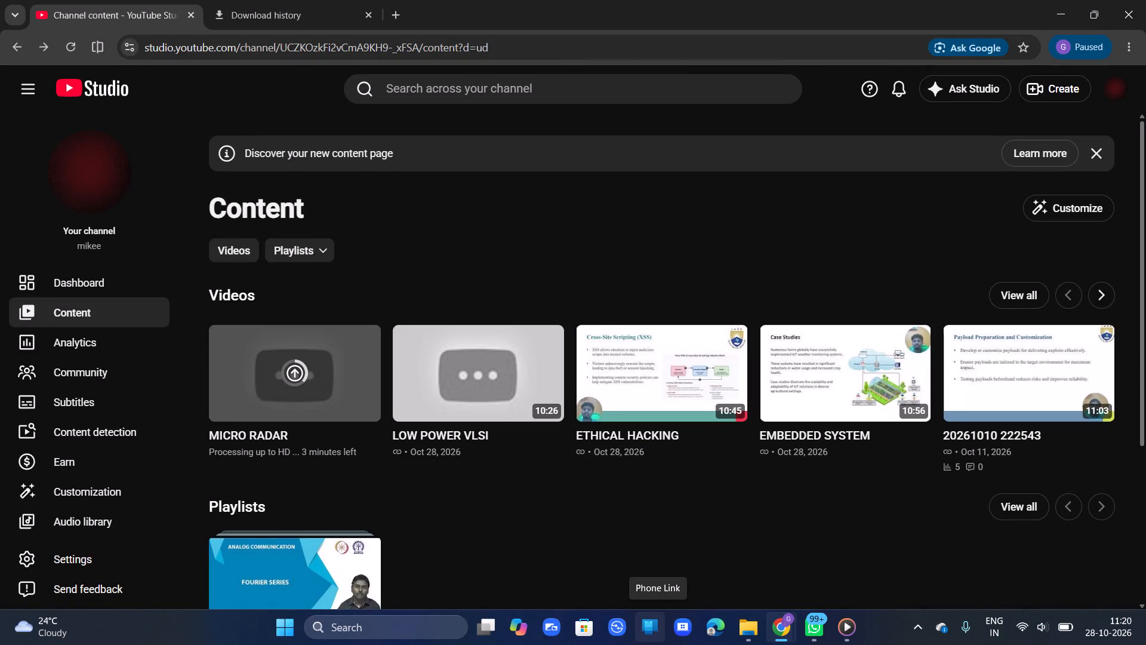
pyautogui.click(1047, 82)
pyautogui.click(1033, 124)
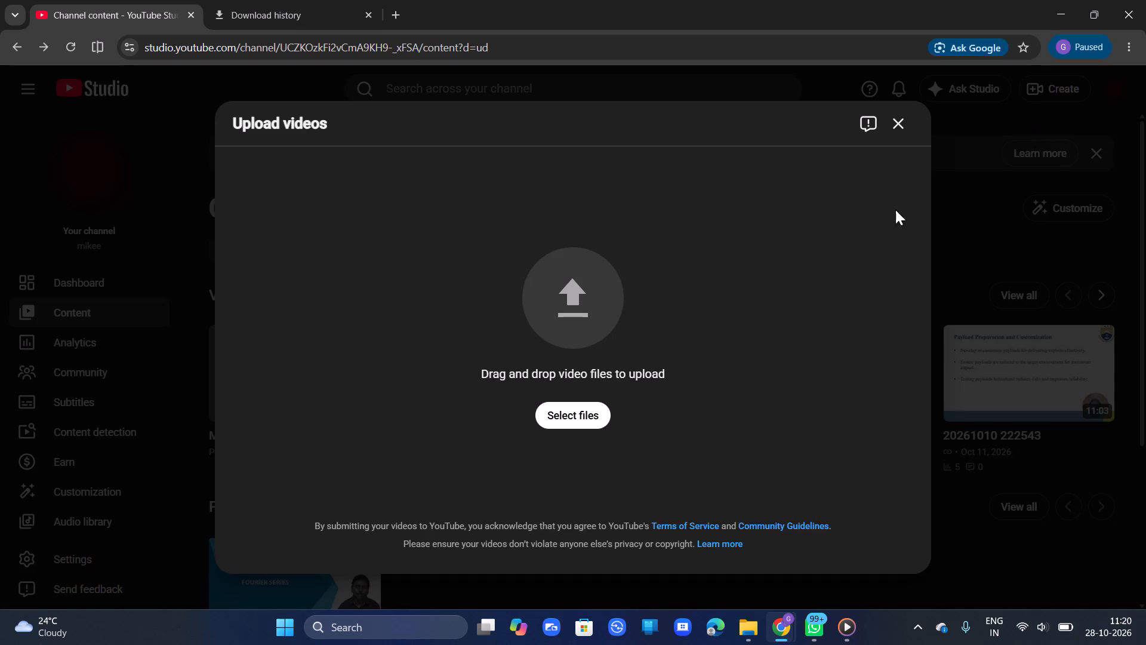
pyautogui.click(569, 411)
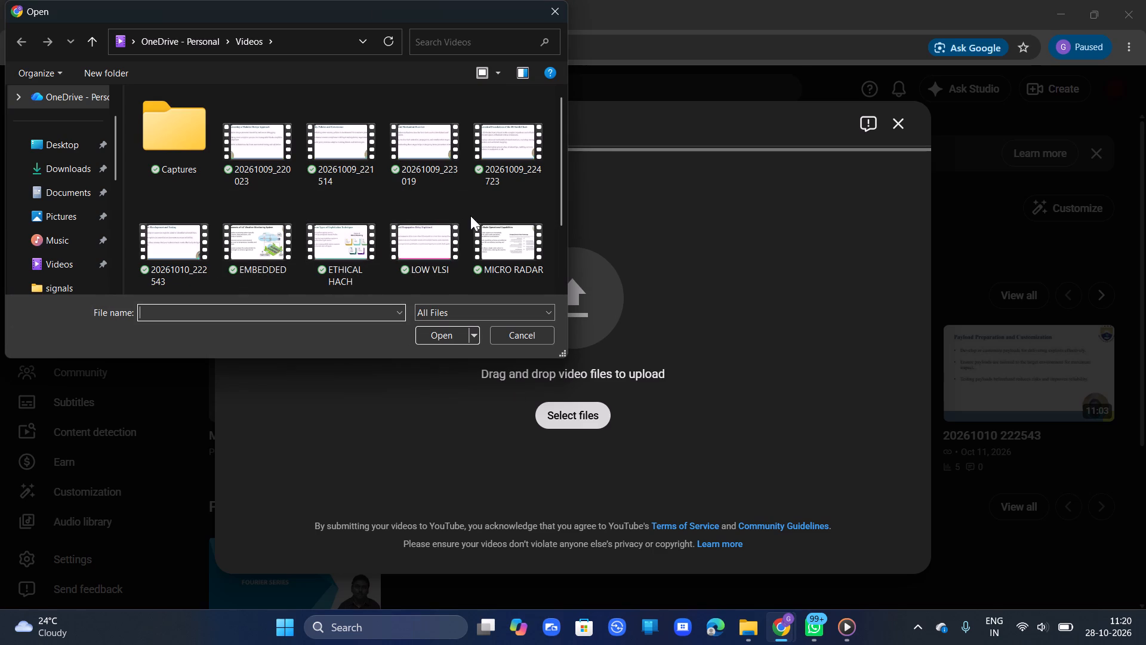
pyautogui.scroll(-1, 473, 222)
pyautogui.click(199, 252)
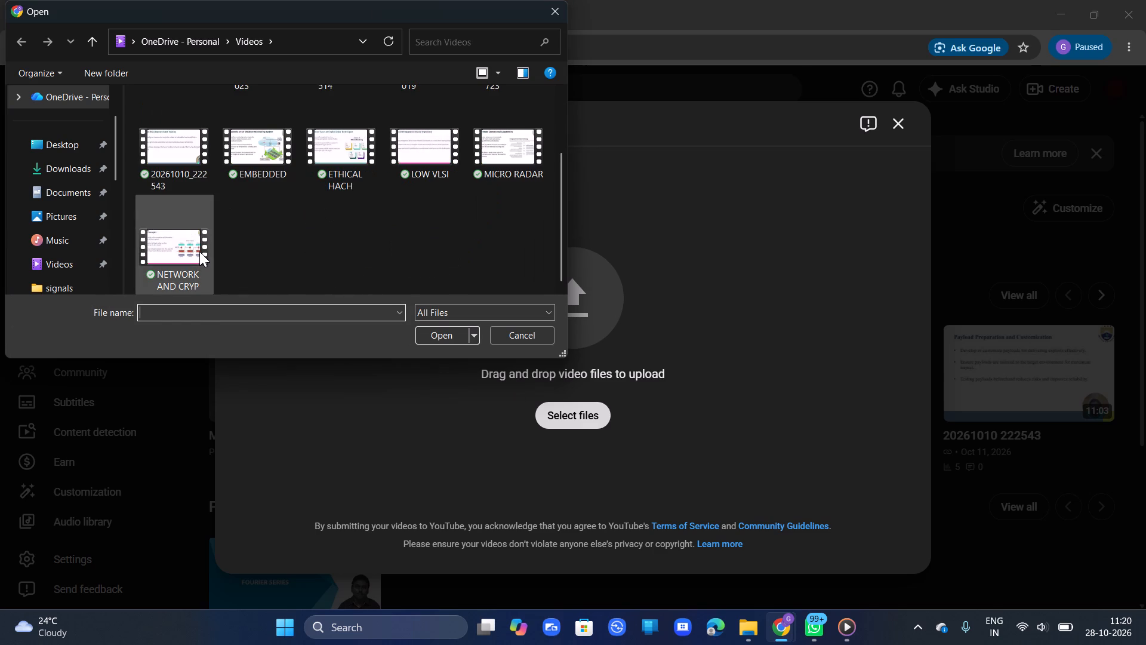
pyautogui.click(199, 252)
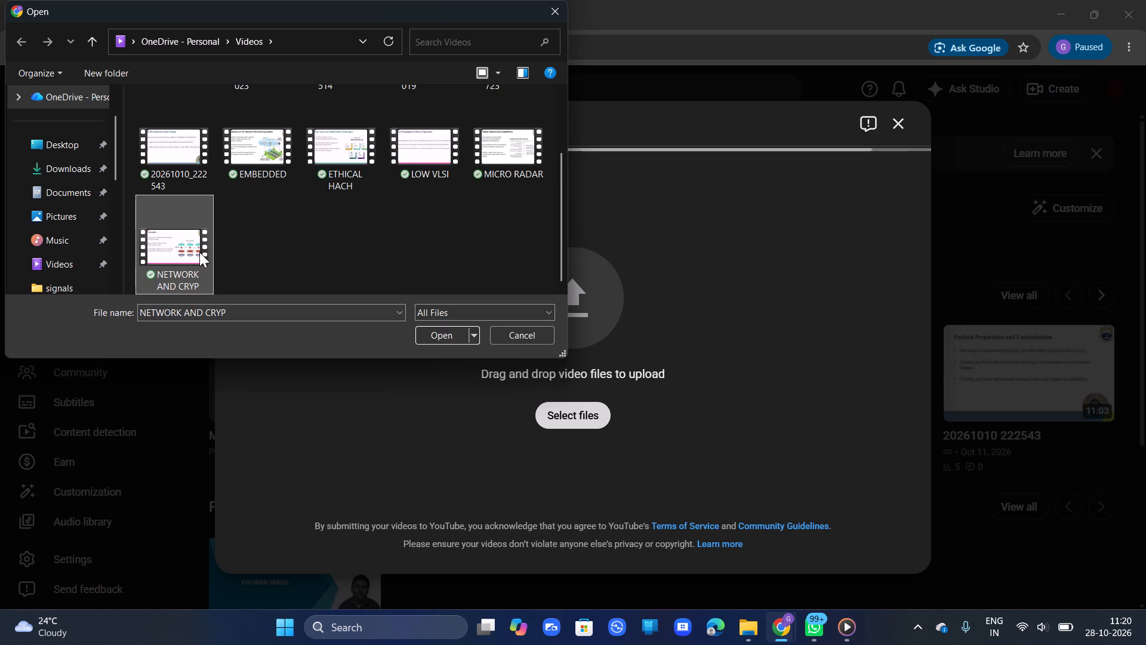
pyautogui.doubleClick(199, 252)
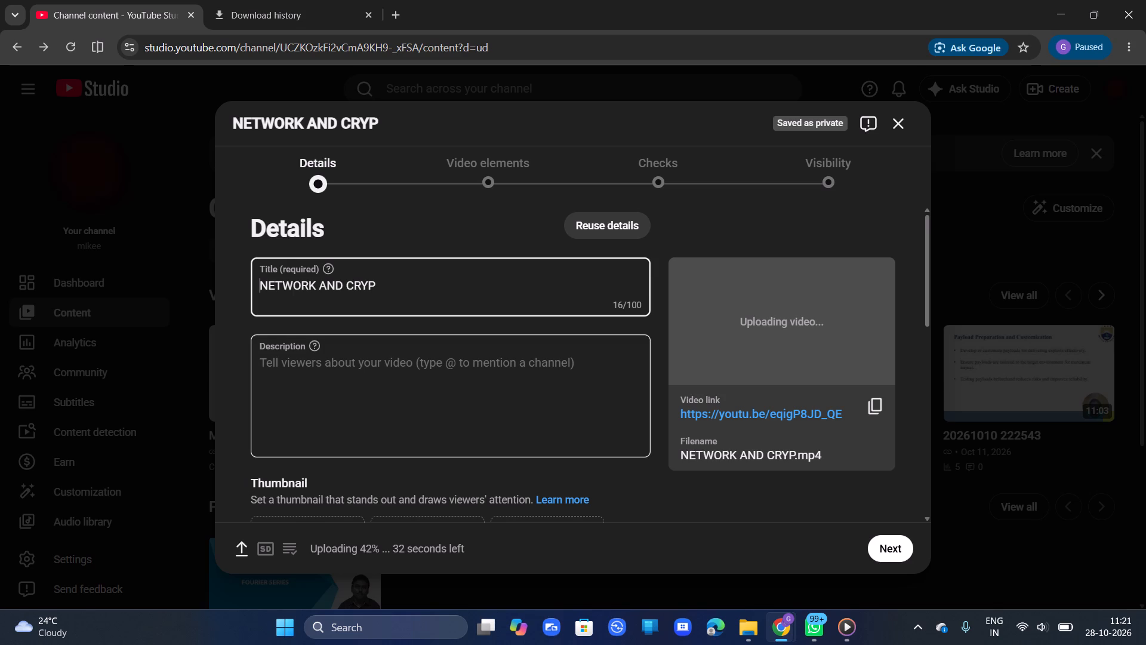
# Set the audience of the NETWORK AND CRYP video to not made for kids.
pyautogui.scroll(-3, 680, 378)
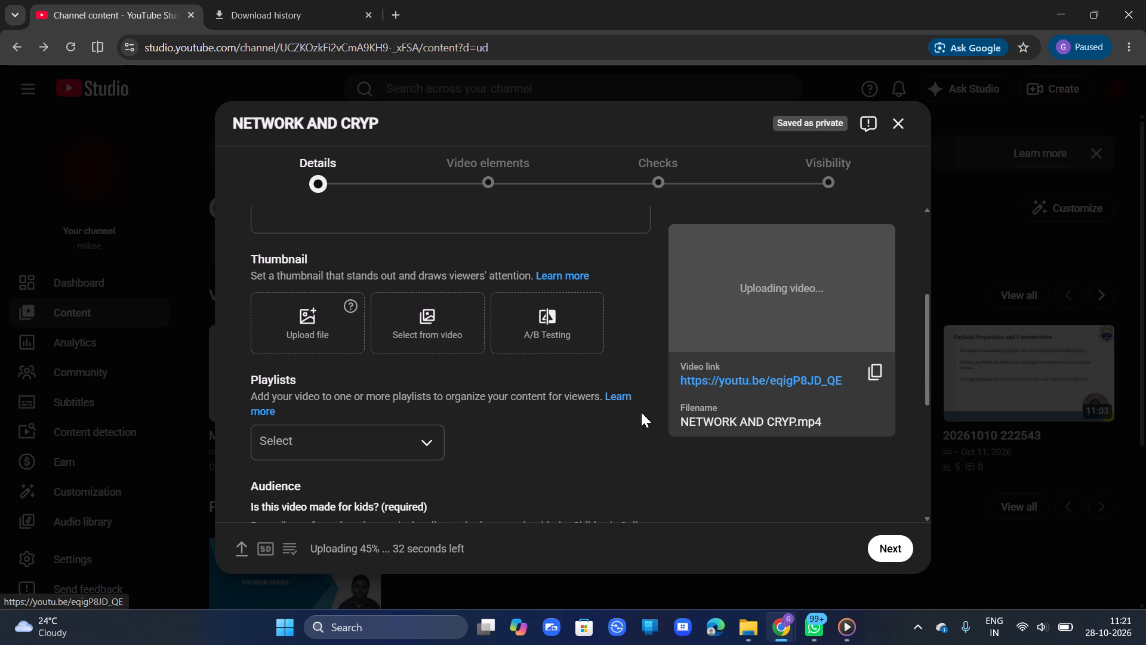
pyautogui.scroll(-9, 584, 465)
pyautogui.click(261, 380)
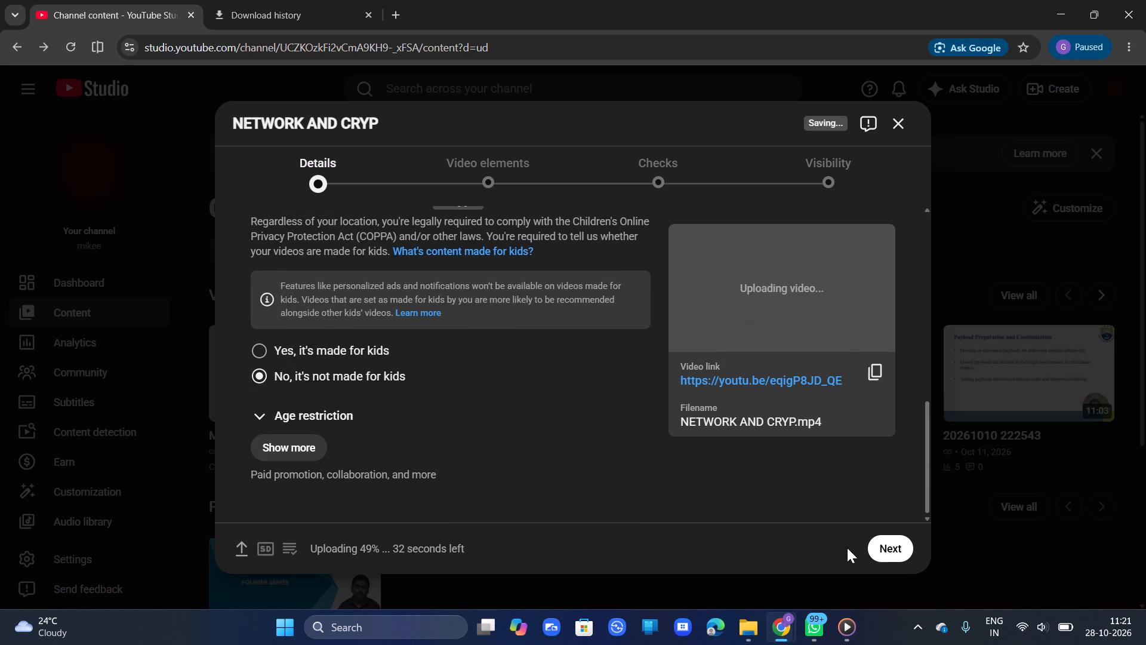
# Set the visibility of the NETWORK AND CRYP video to Unlisted, and save the upload.
pyautogui.click(895, 536)
pyautogui.scroll(-2, 882, 546)
pyautogui.click(873, 540)
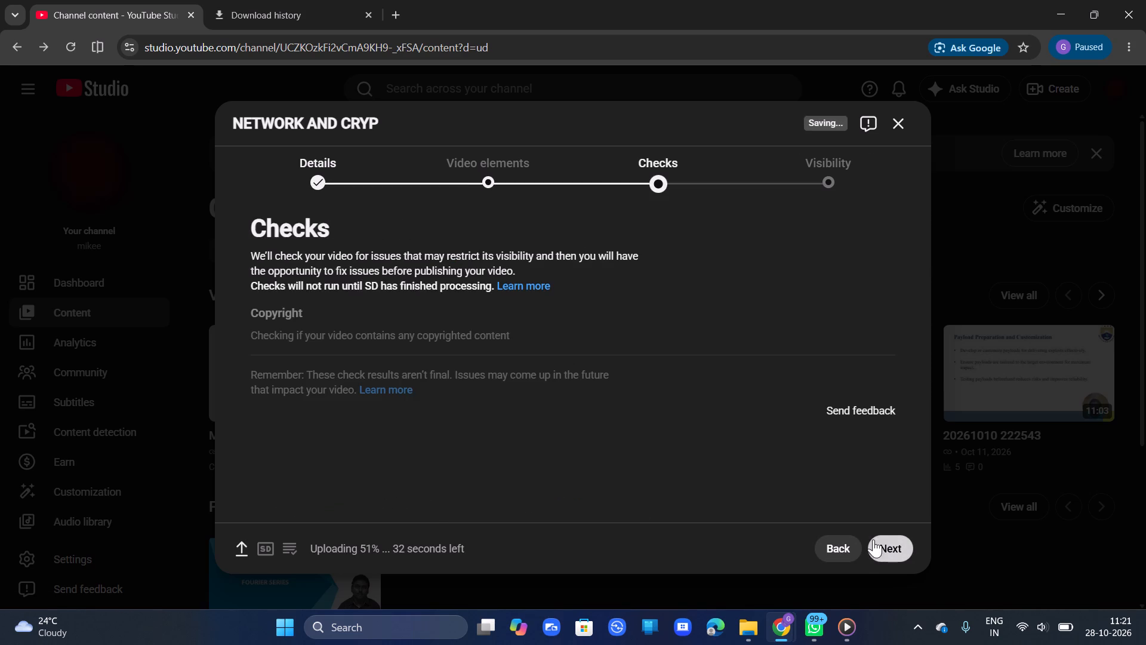
pyautogui.moveTo(871, 538); pyautogui.dragTo(869, 545)
pyautogui.click(325, 379)
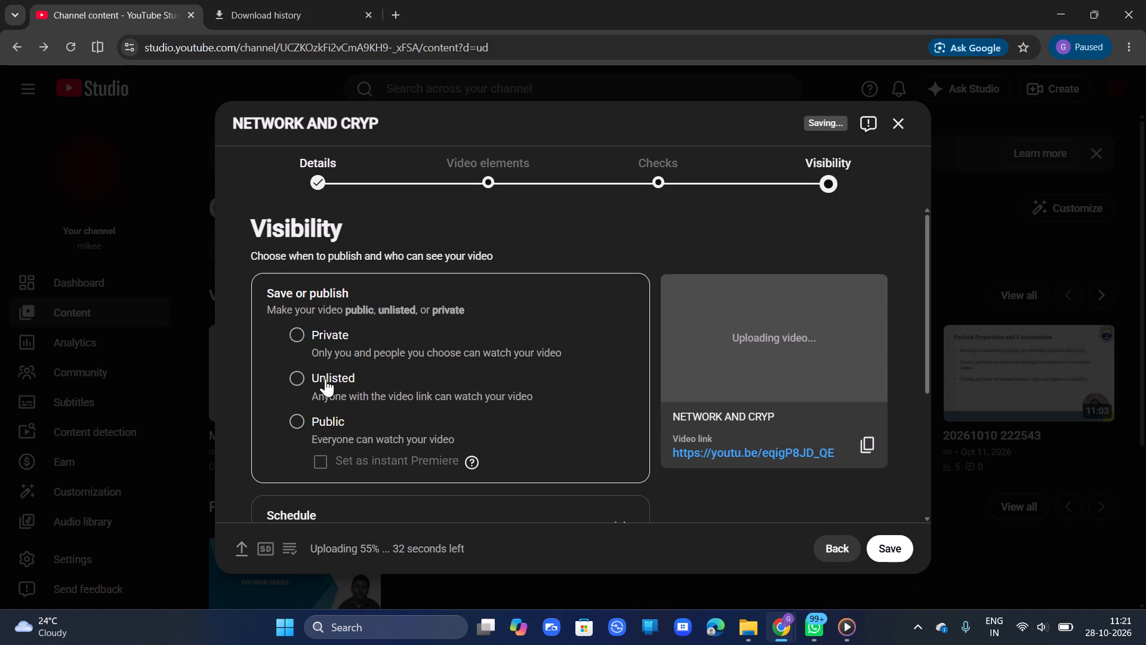
pyautogui.click(905, 542)
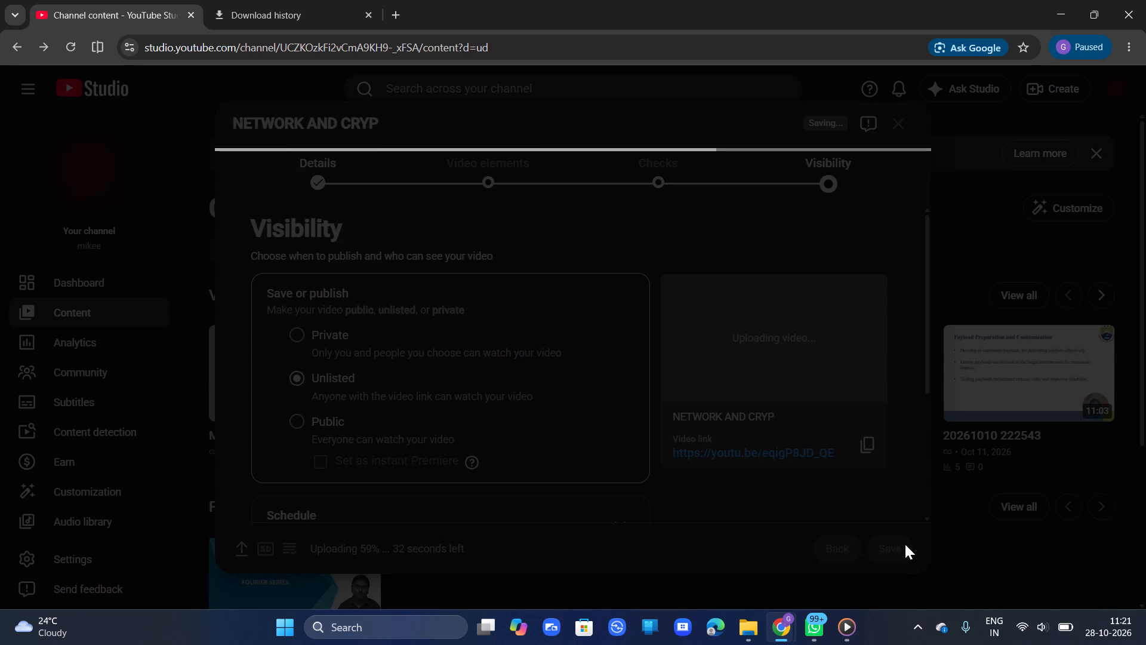
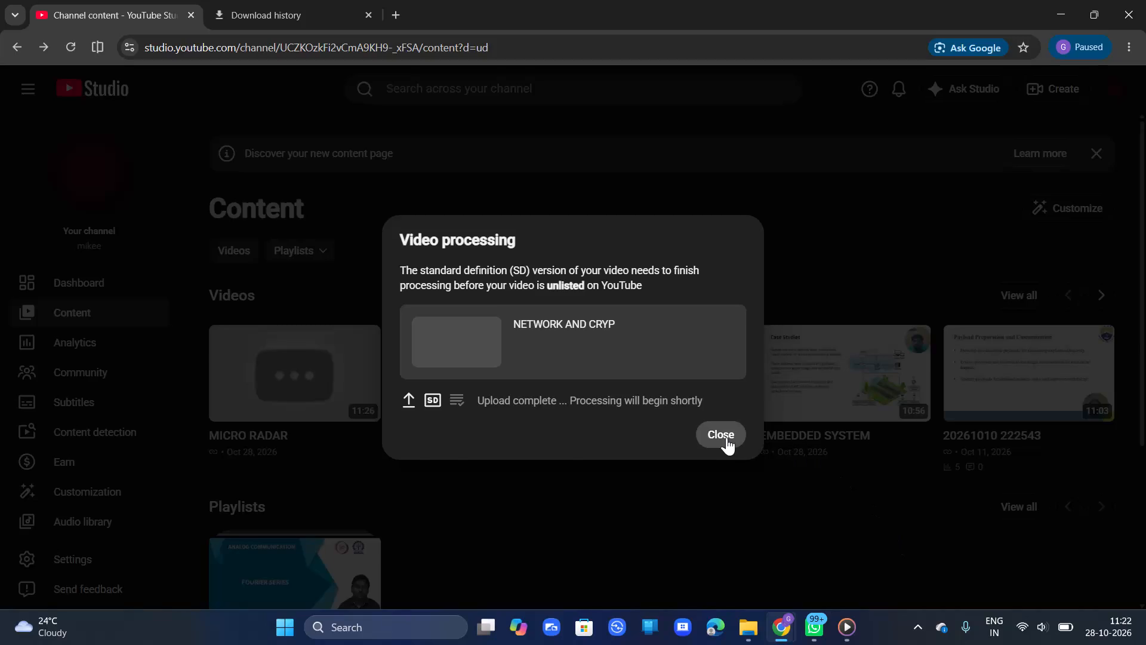
# Dismiss the video processing notice for the NETWORK AND CRYP upload and return to the channel content page.
pyautogui.click(726, 437)
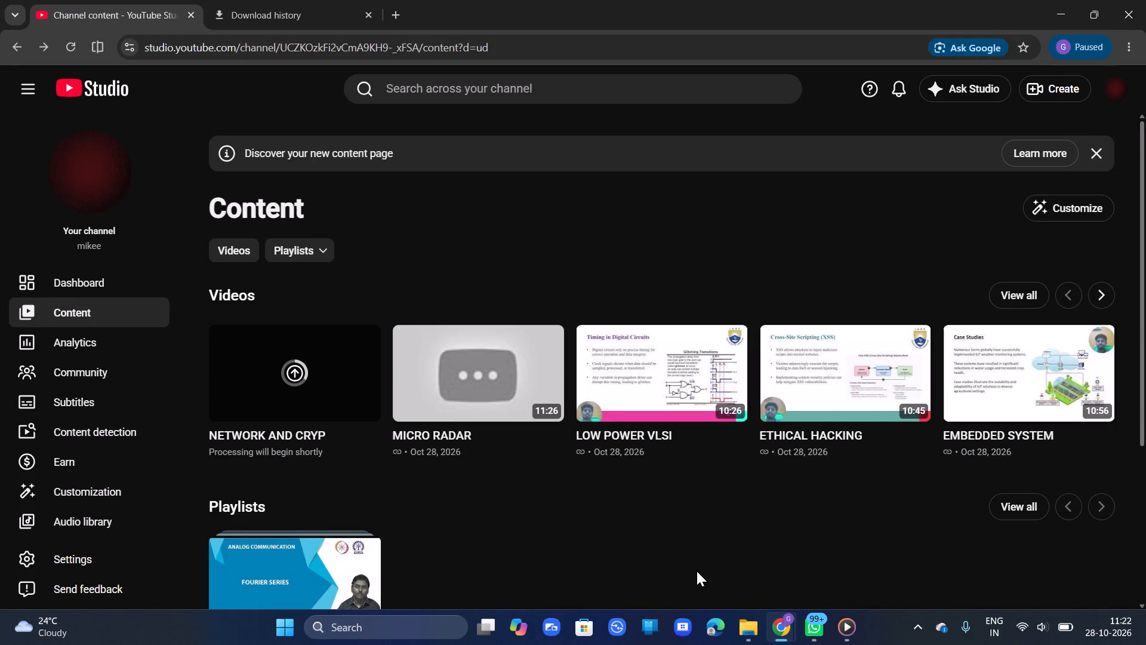